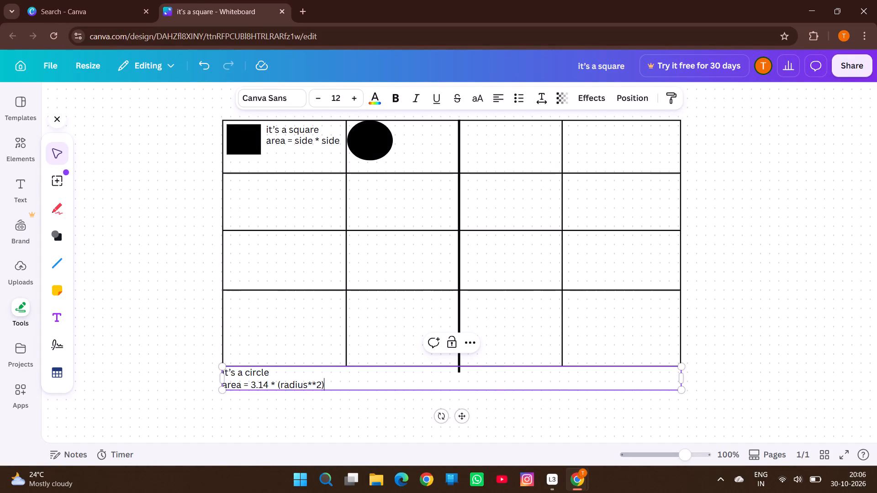
Move the circle's name and area formula text beside the circle in the table's top row, narrowing its text box.
left_click_drag(460, 414, 512, 325)
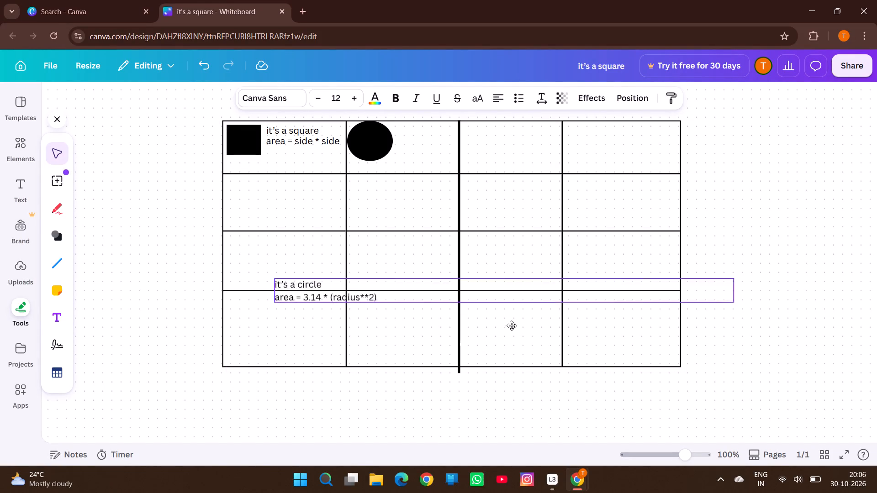
left_click_drag(512, 325, 628, 172)
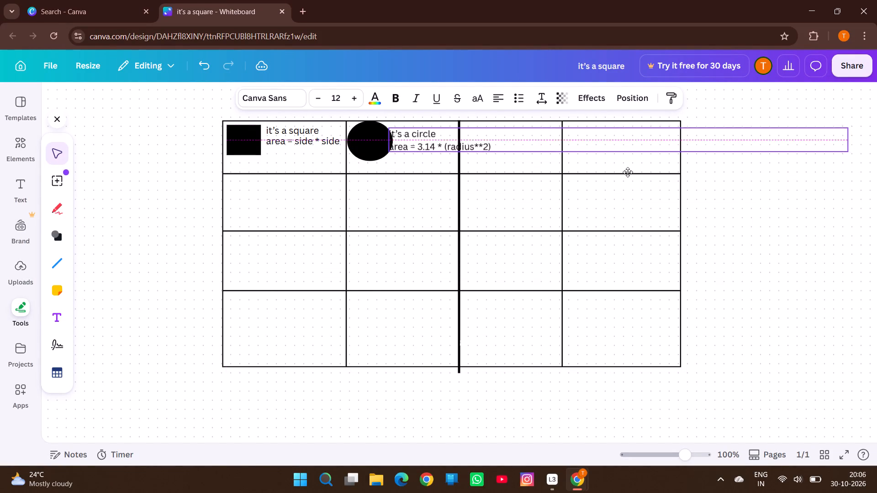
left_click_drag(628, 172, 626, 173)
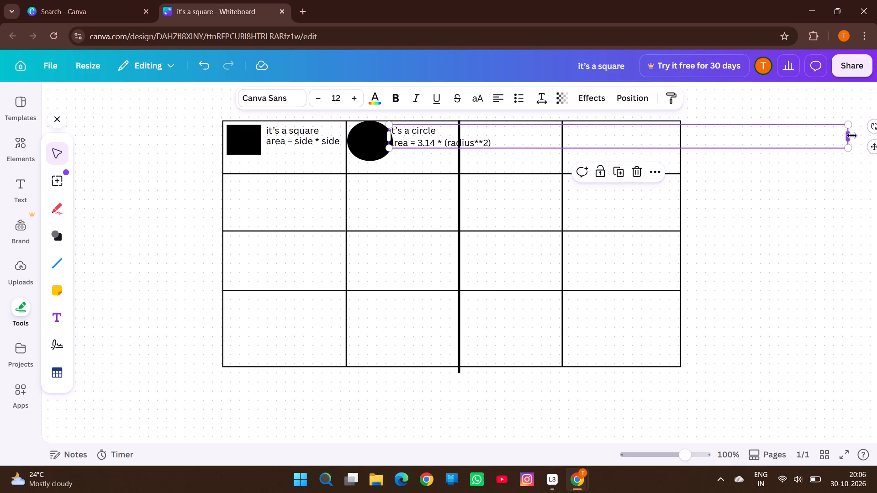
left_click_drag(851, 136, 482, 172)
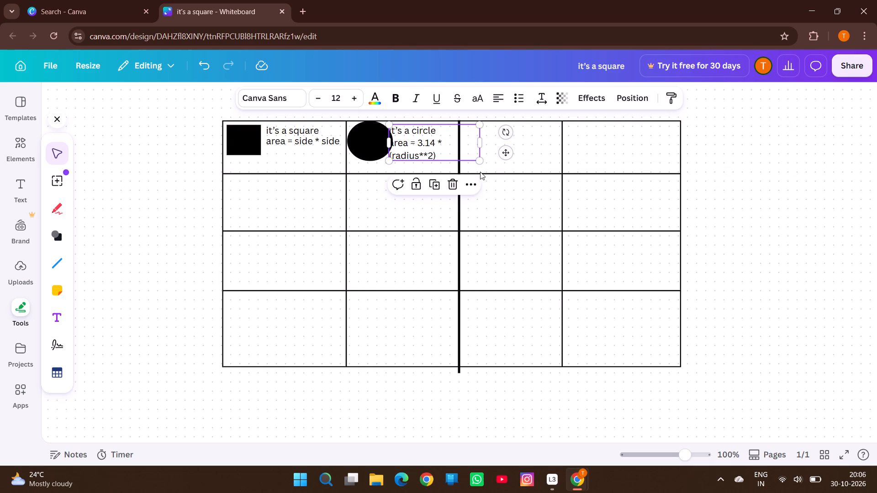
left_click_drag(429, 144, 437, 147)
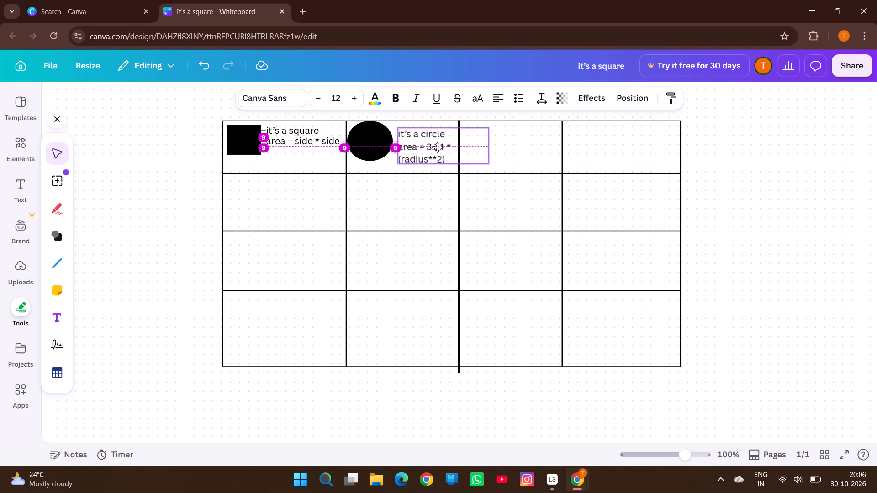
left_click_drag(437, 147, 440, 144)
Increase the height of the table's first row by lowering the border beneath it slightly.
left_click(399, 201)
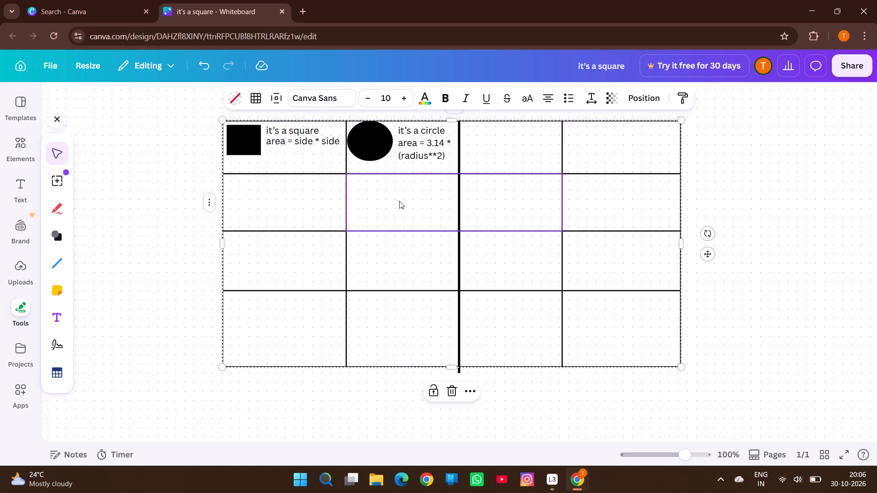
left_click(458, 199)
left_click(461, 199)
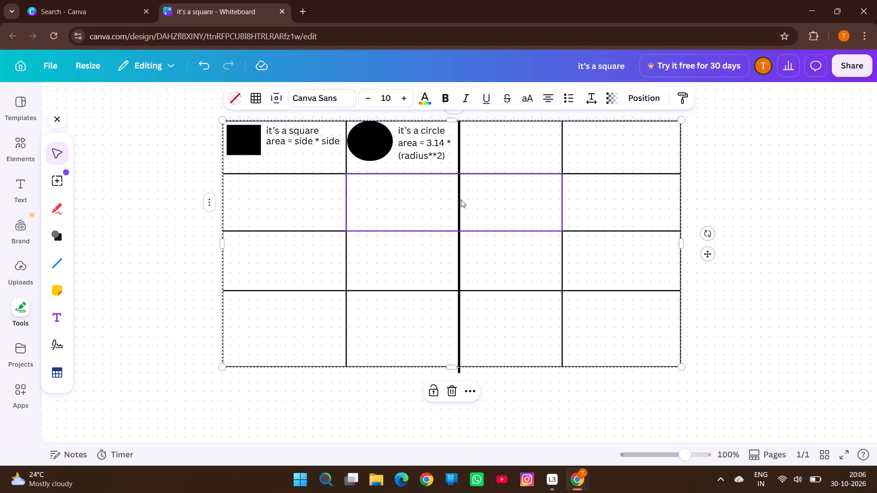
left_click(459, 198)
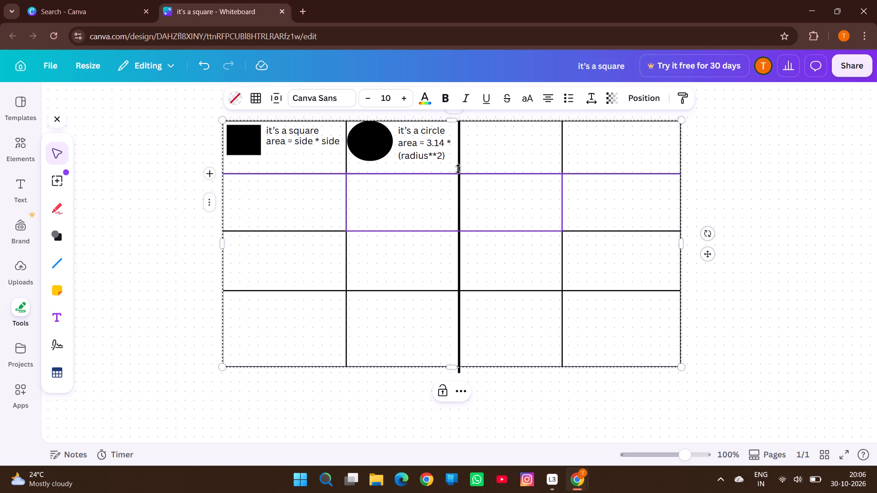
left_click_drag(458, 169, 464, 178)
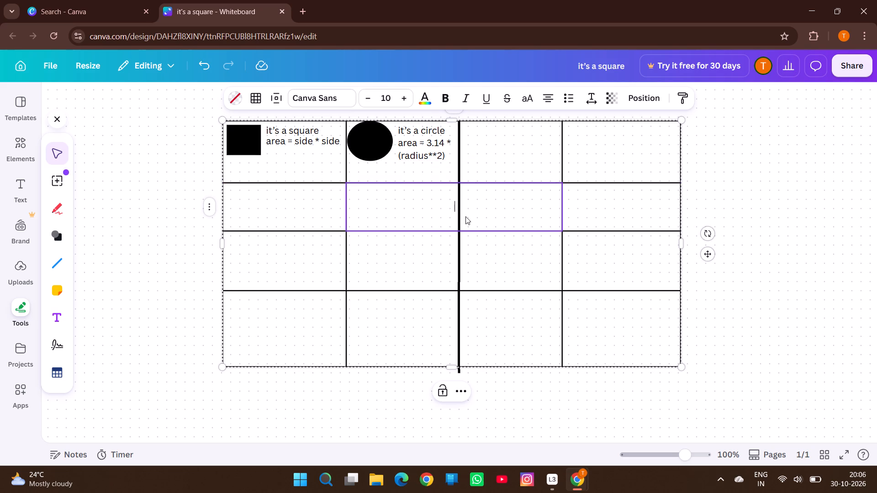
left_click_drag(460, 215, 471, 216)
Move the thick vertical line from the middle of the table to the table's left edge.
left_click(458, 374)
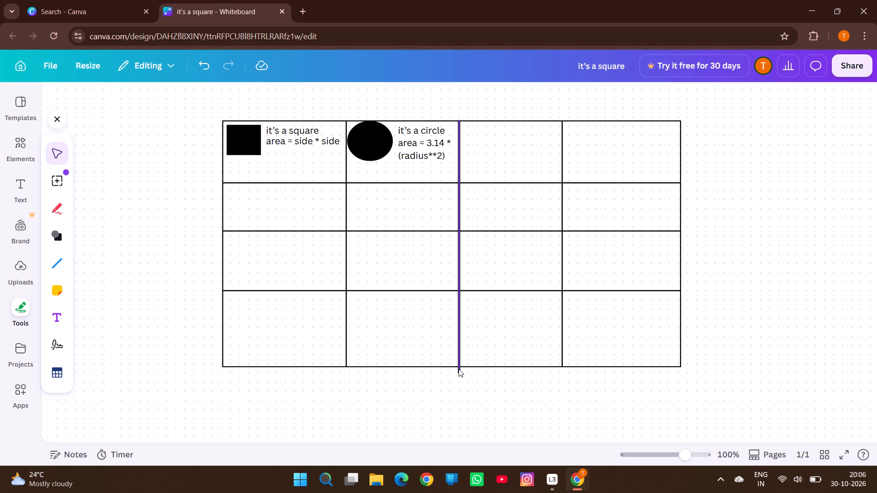
left_click_drag(460, 368, 464, 378)
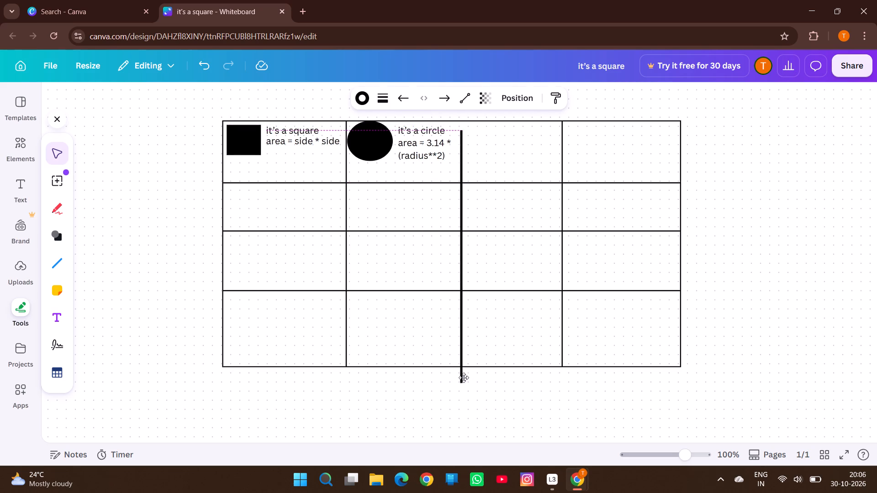
left_click_drag(464, 378, 480, 366)
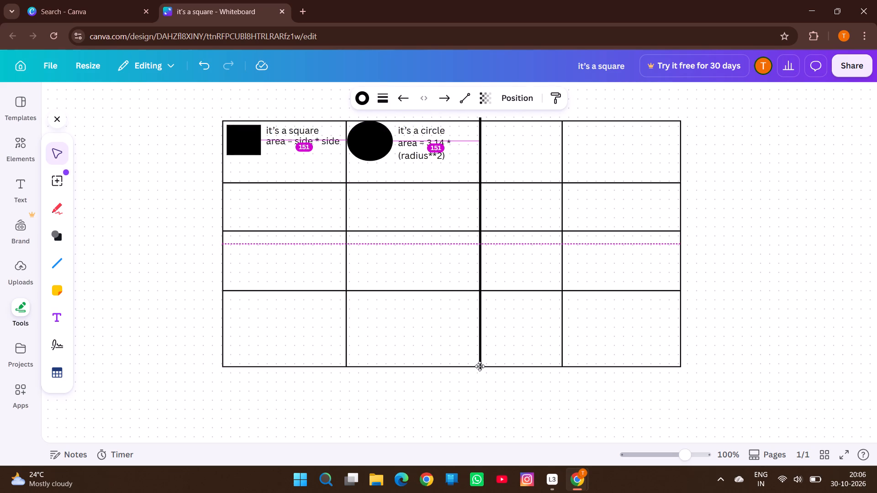
left_click_drag(480, 366, 265, 492)
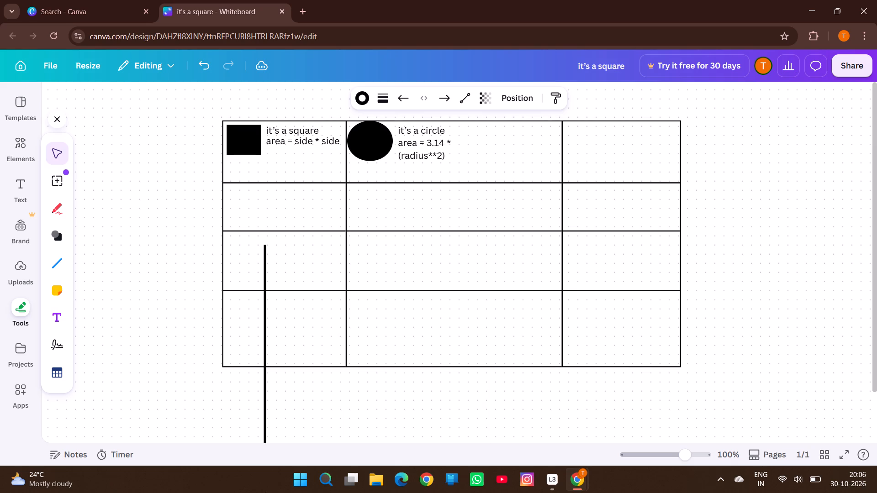
left_click_drag(265, 492, 164, 372)
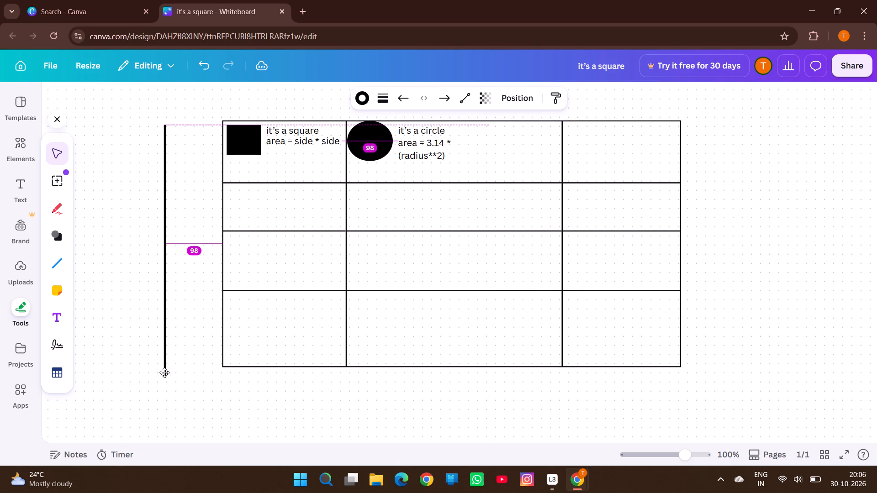
left_click_drag(164, 372, 219, 369)
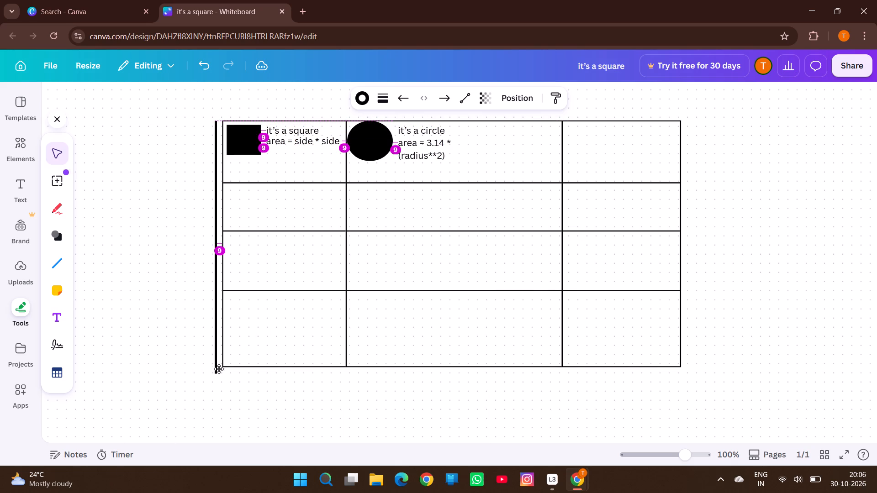
left_click_drag(219, 369, 221, 369)
left_click(174, 358)
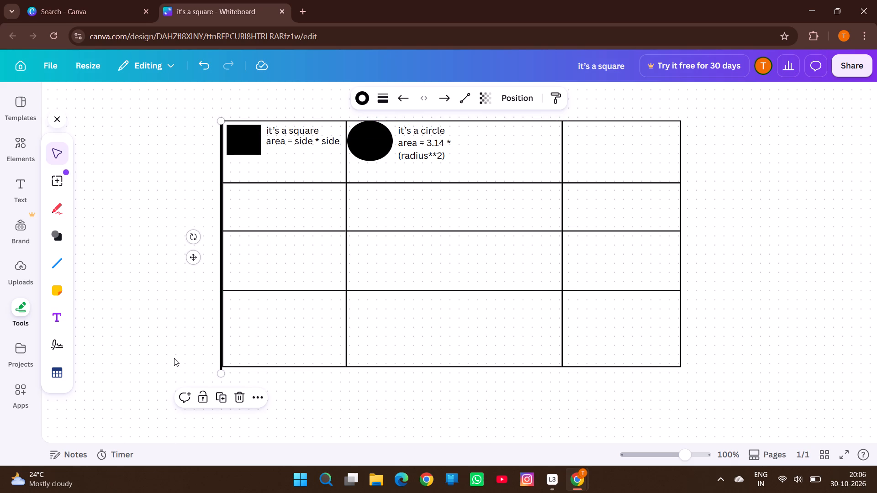
Widen the circle text box so the area formula fits on one line, and place it just beside the circle.
left_click_drag(437, 139, 448, 140)
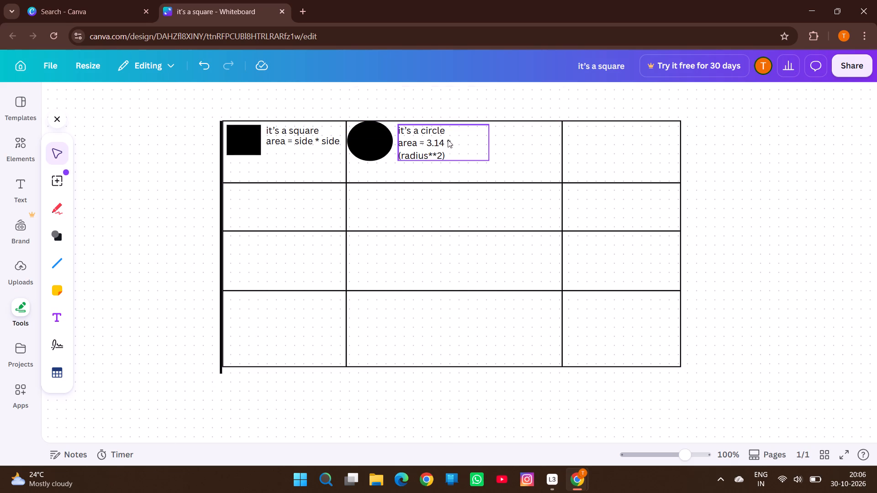
left_click_drag(448, 140, 474, 138)
left_click_drag(525, 141, 533, 141)
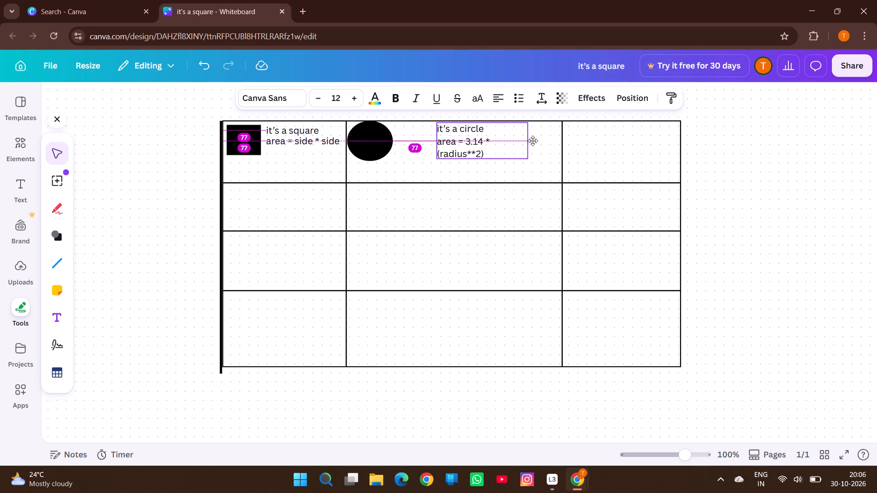
left_click_drag(533, 141, 484, 145)
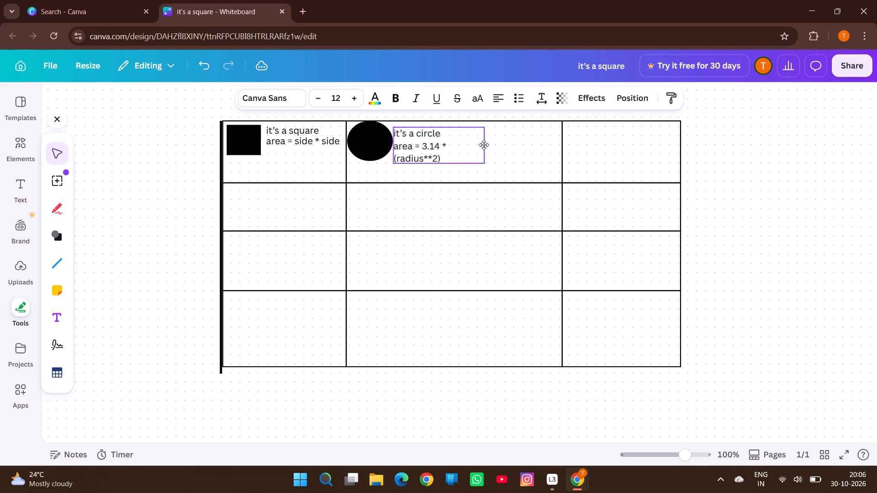
left_click_drag(484, 145, 484, 145)
left_click_drag(485, 147, 555, 136)
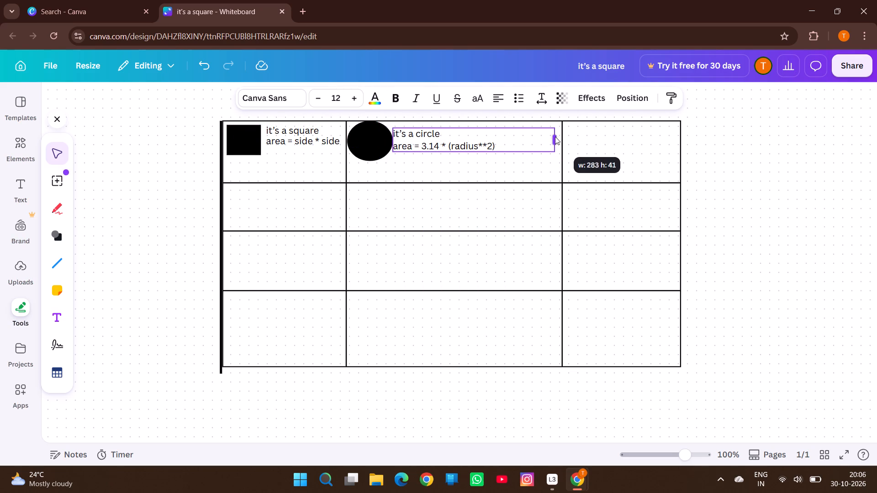
left_click_drag(555, 136, 532, 138)
left_click_drag(494, 131, 518, 124)
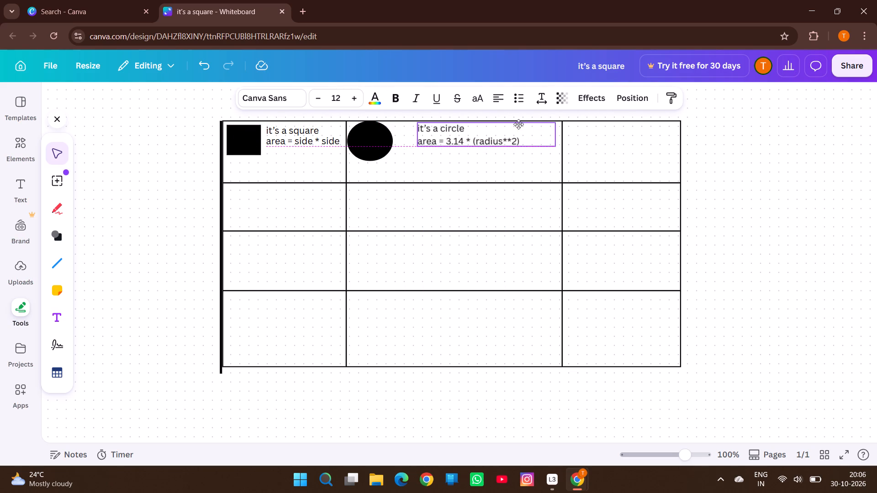
left_click_drag(518, 124, 502, 126)
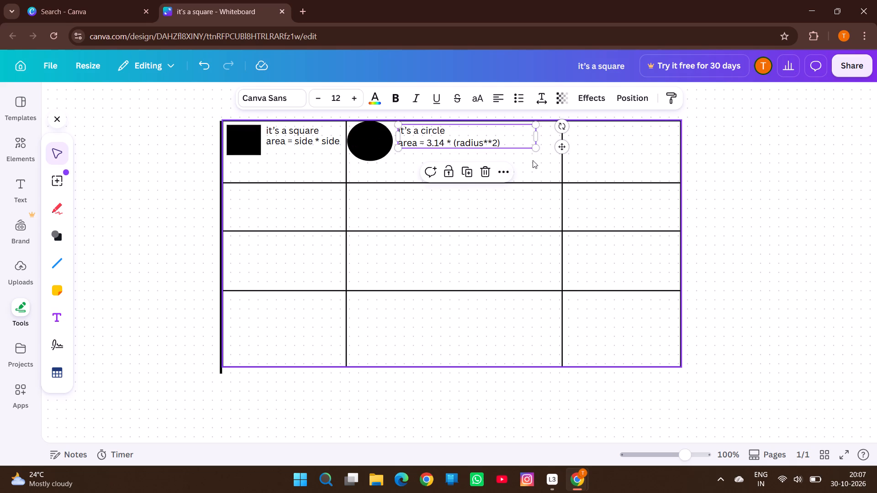
left_click(533, 160)
Insert a downward block arrow shape onto the whiteboard.
left_click(576, 148)
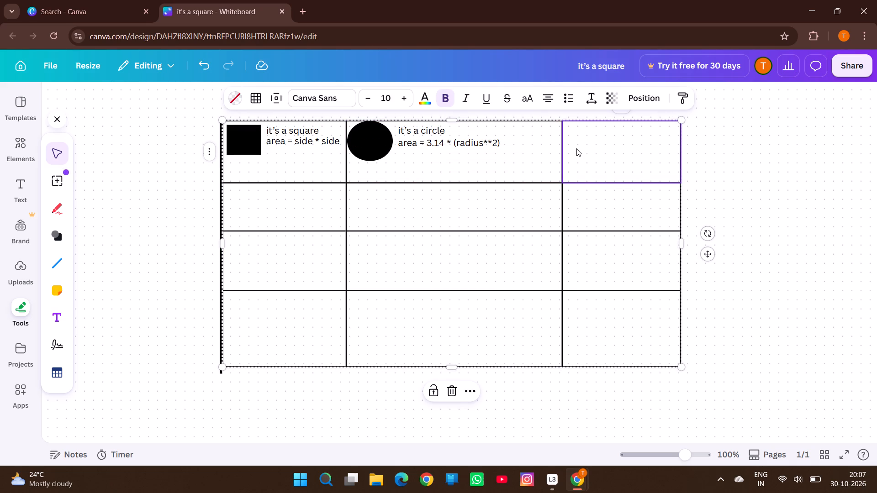
left_click(46, 240)
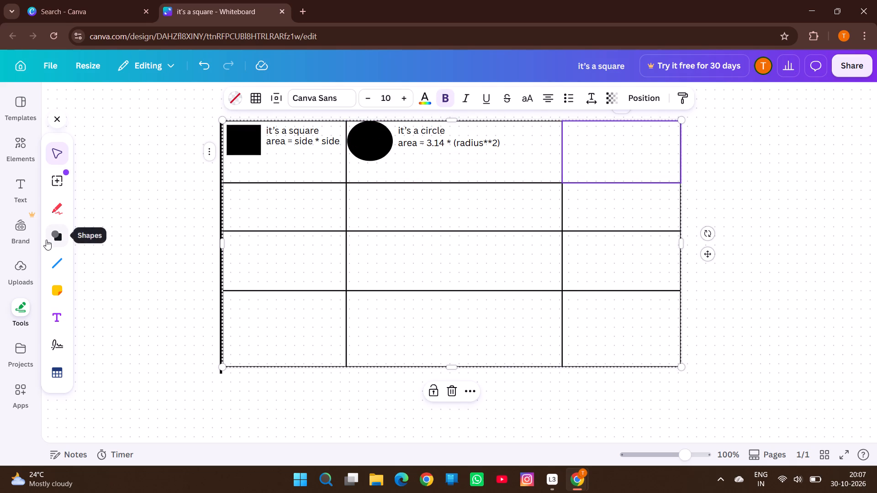
scroll(80, 299, "down", 5)
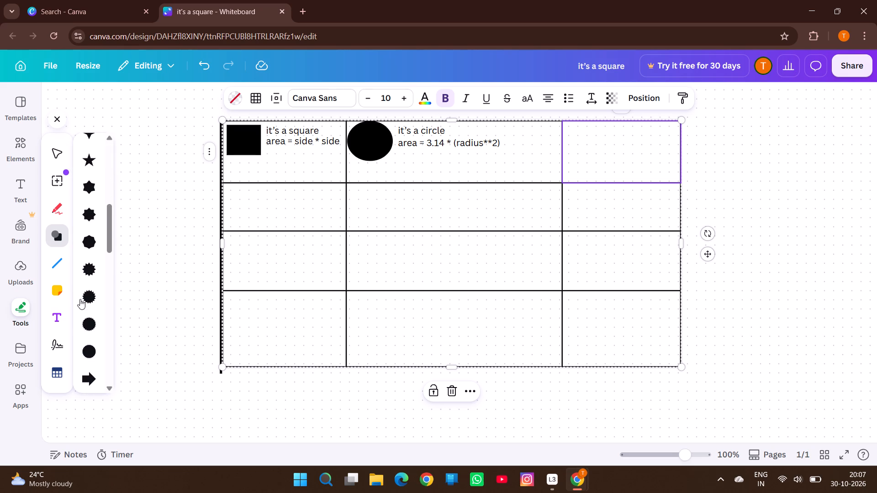
scroll(80, 299, "down", 3)
scroll(80, 299, "up", 1)
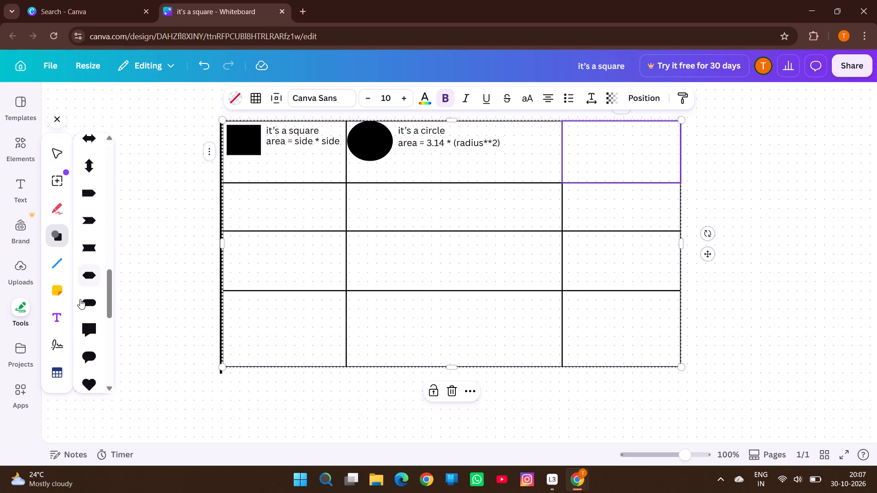
scroll(80, 299, "up", 1)
left_click(85, 180)
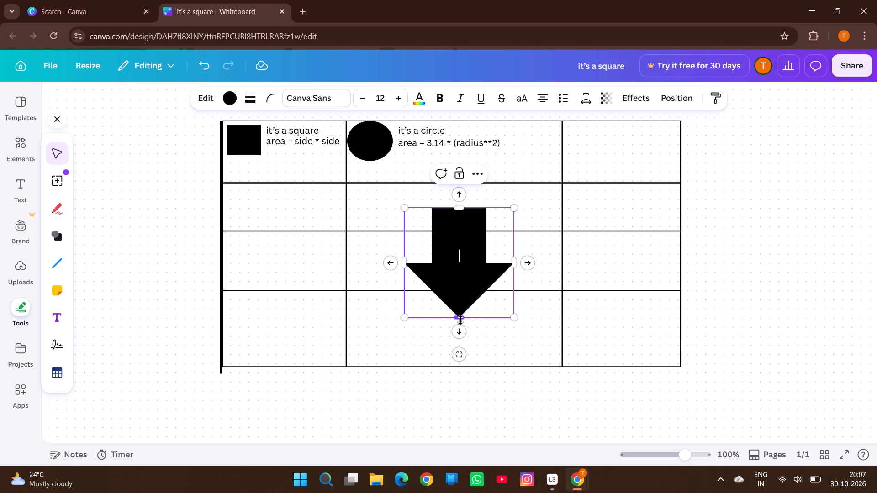
Shrink the down arrow to about 114 wide by 139 high.
left_click_drag(460, 320, 439, 311)
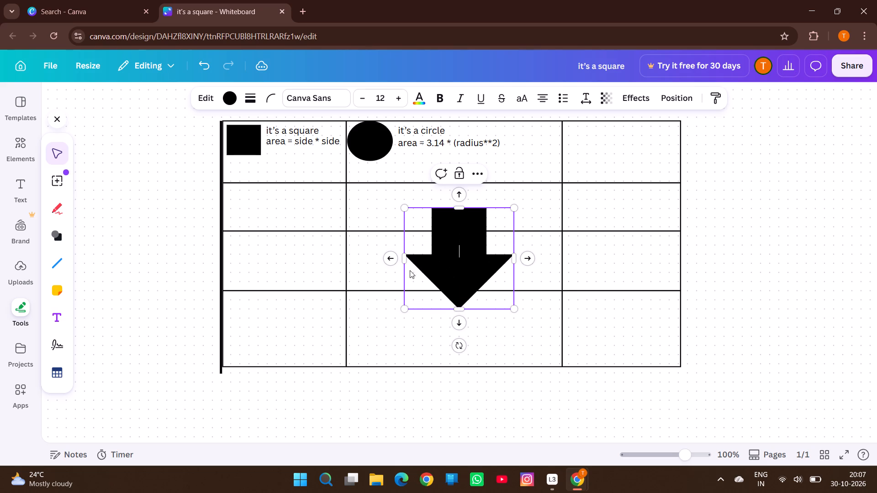
left_click_drag(404, 260, 439, 265)
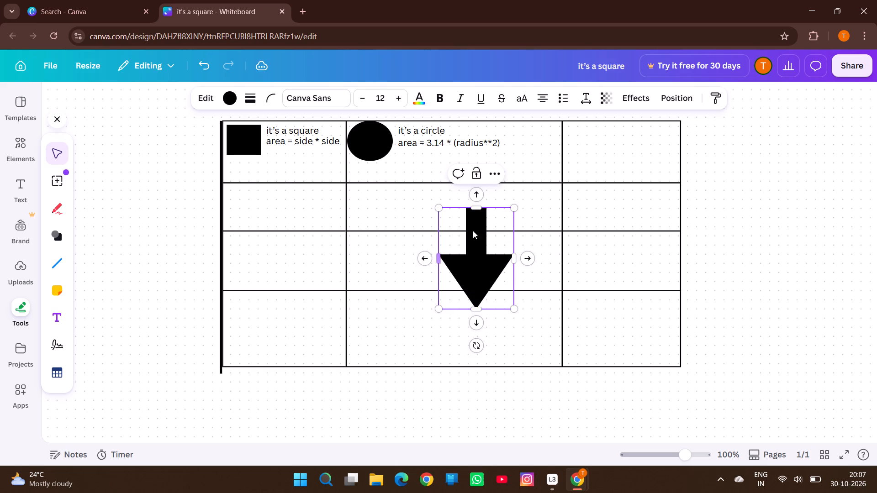
left_click_drag(478, 209, 477, 225)
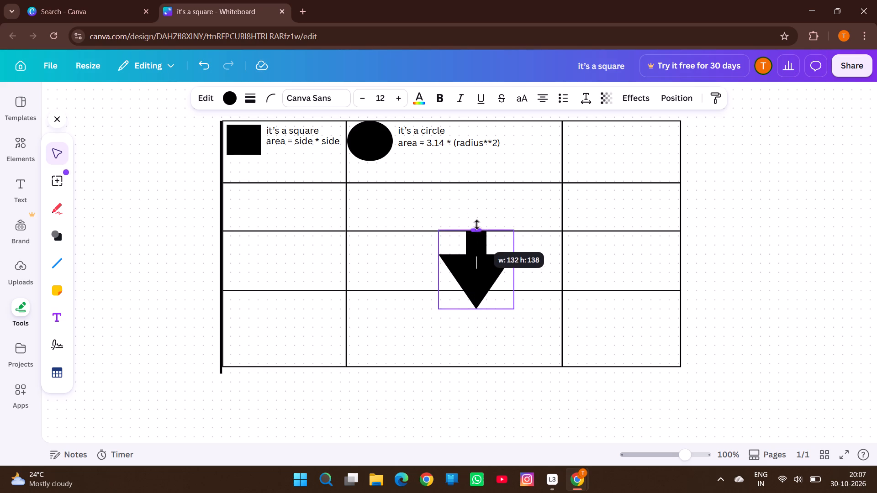
left_click_drag(477, 225, 477, 222)
left_click_drag(514, 262, 507, 263)
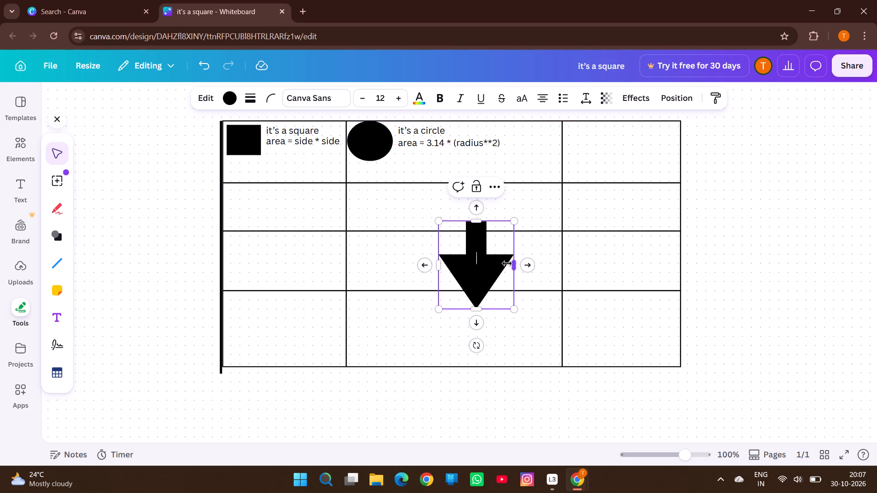
left_click_drag(507, 263, 504, 264)
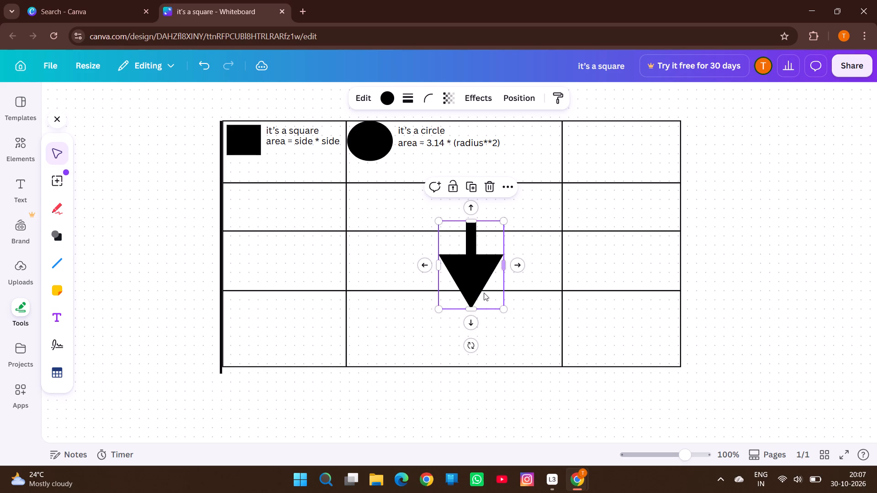
left_click_drag(475, 306, 475, 298)
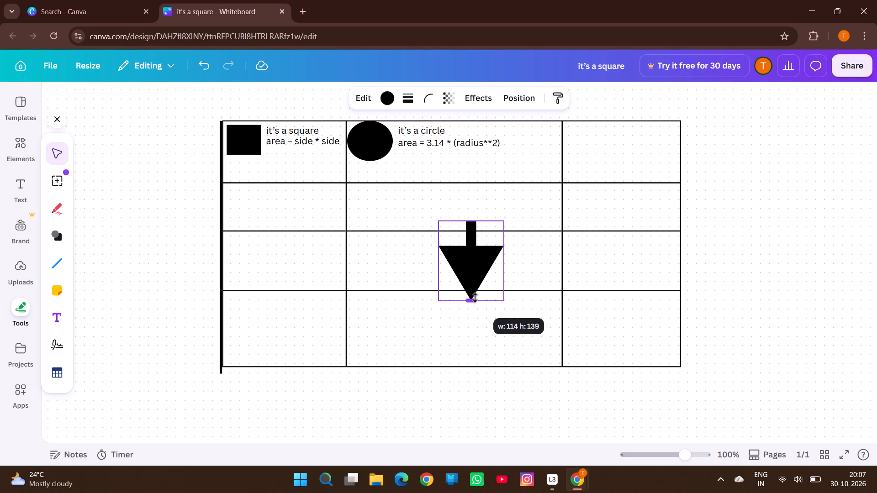
left_click_drag(475, 298, 475, 297)
Move the down arrow into the top row's third cell and shorten it to its triangular head, about 114 wide by 98 high.
left_click_drag(466, 257, 528, 187)
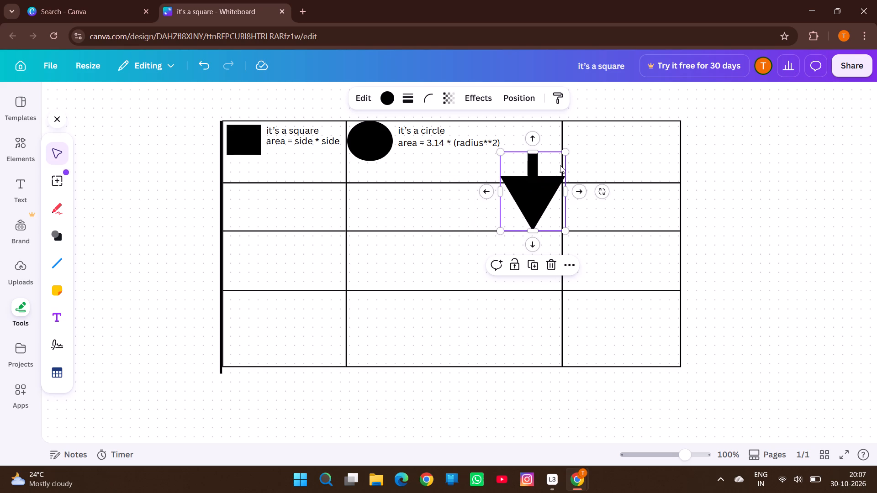
left_click_drag(525, 199, 579, 163)
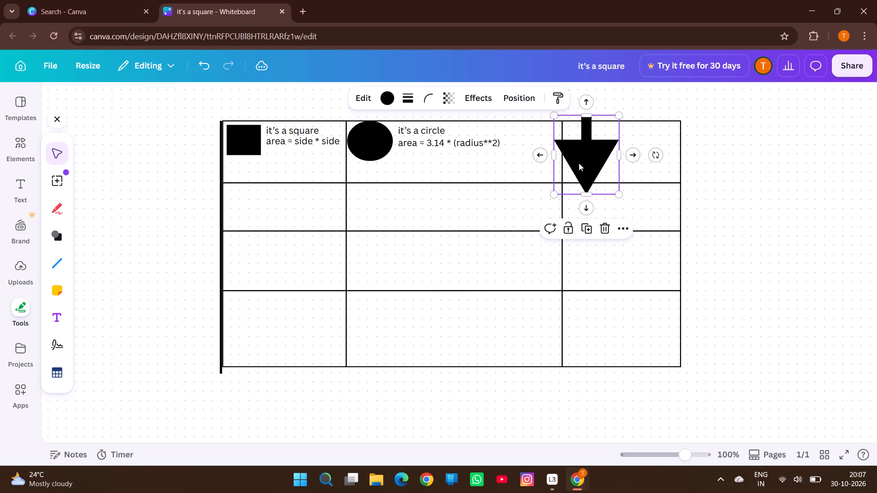
left_click_drag(586, 116, 586, 140)
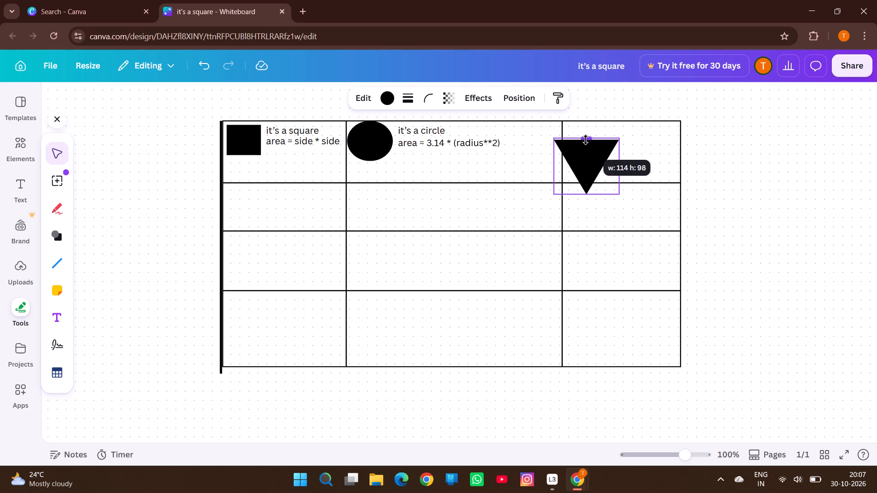
left_click_drag(586, 140, 584, 169)
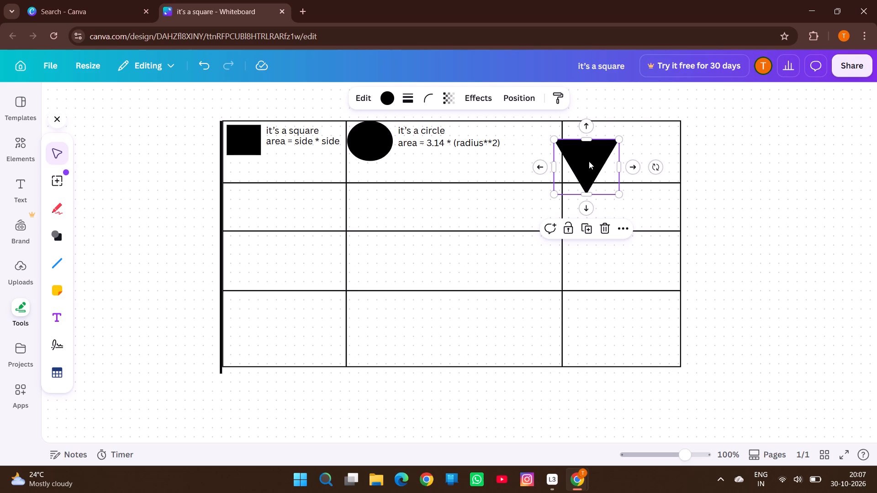
left_click_drag(588, 160, 597, 147)
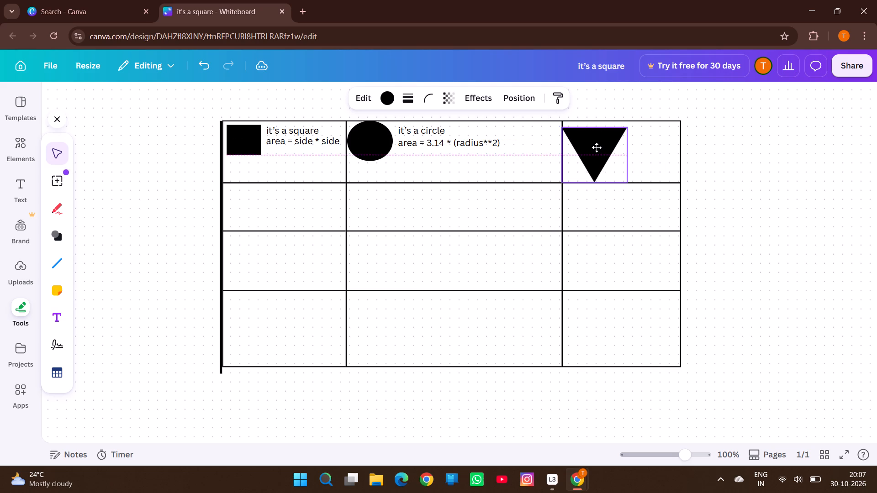
left_click_drag(597, 147, 598, 147)
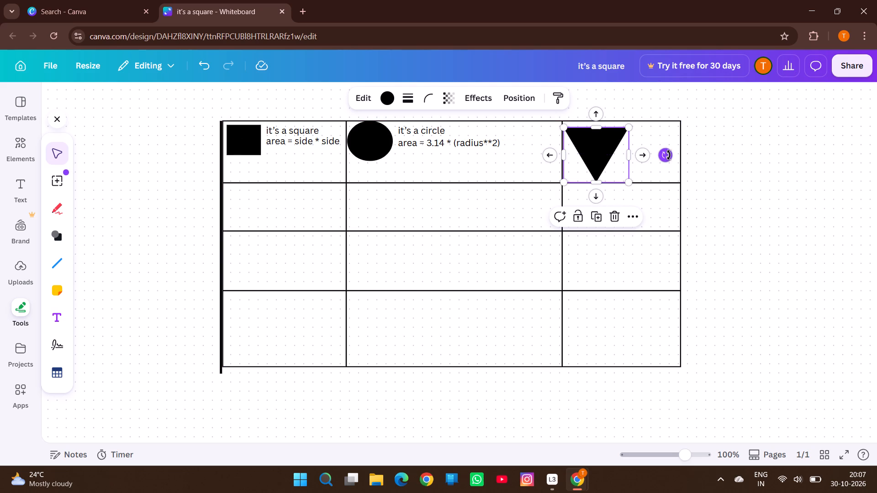
Rotate the triangle so it points upward and place it against the left edge of the top row's third cell.
left_click(669, 155)
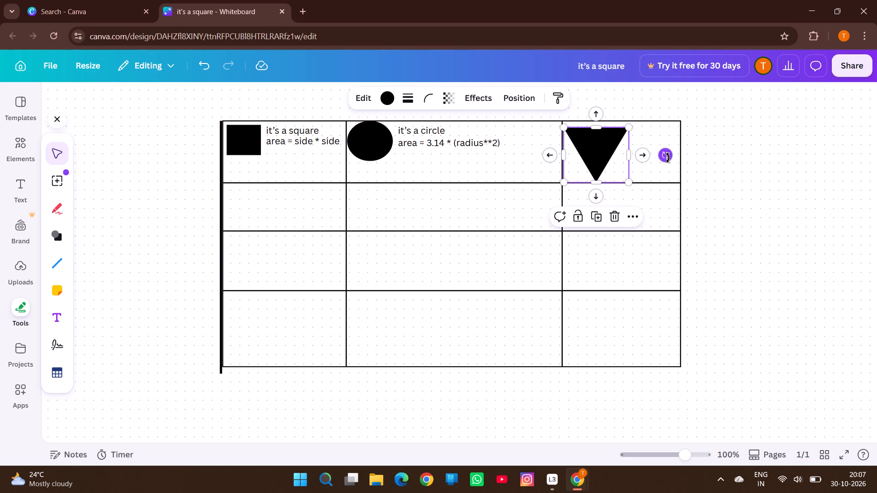
double_click(668, 158)
left_click_drag(668, 158, 520, 198)
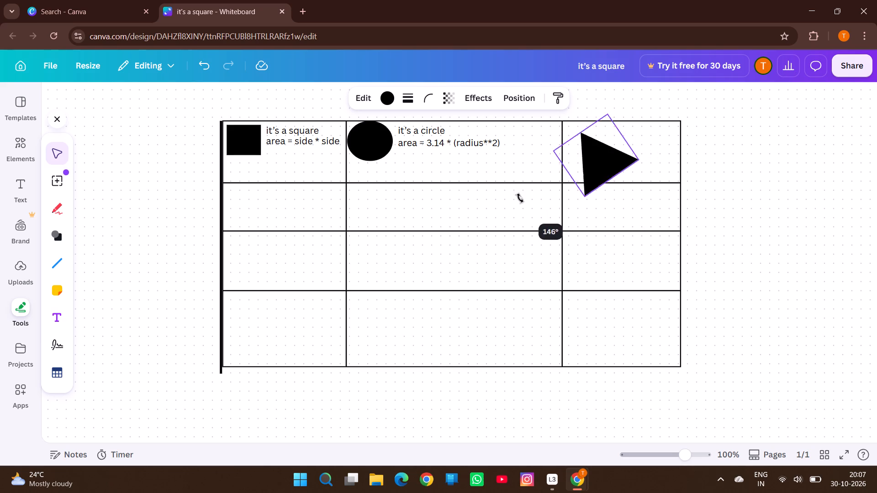
left_click_drag(520, 198, 561, 154)
left_click_drag(598, 155, 597, 147)
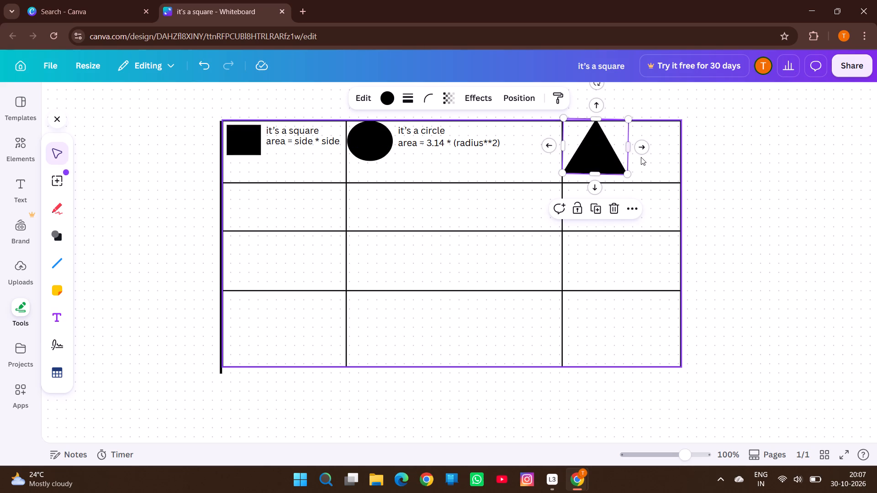
Narrow the upright triangle to about 96 wide by 96 high.
left_click_drag(628, 146, 611, 146)
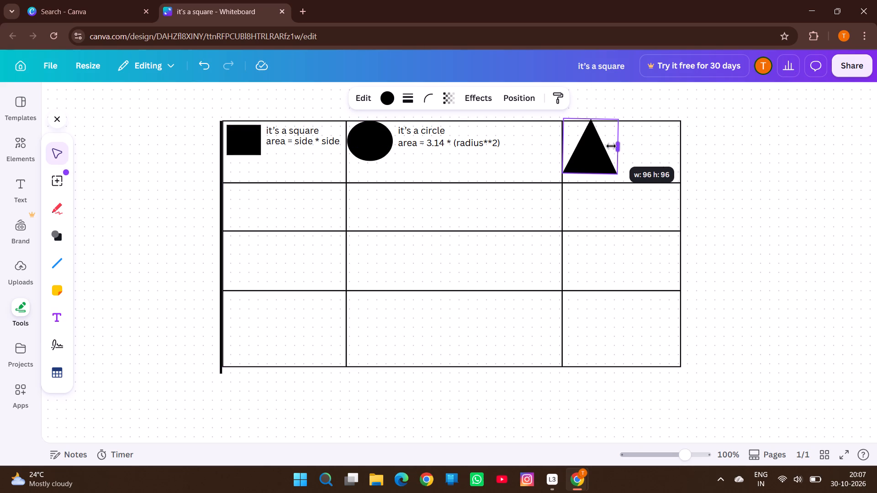
left_click_drag(611, 146, 601, 147)
left_click_drag(590, 117, 588, 129)
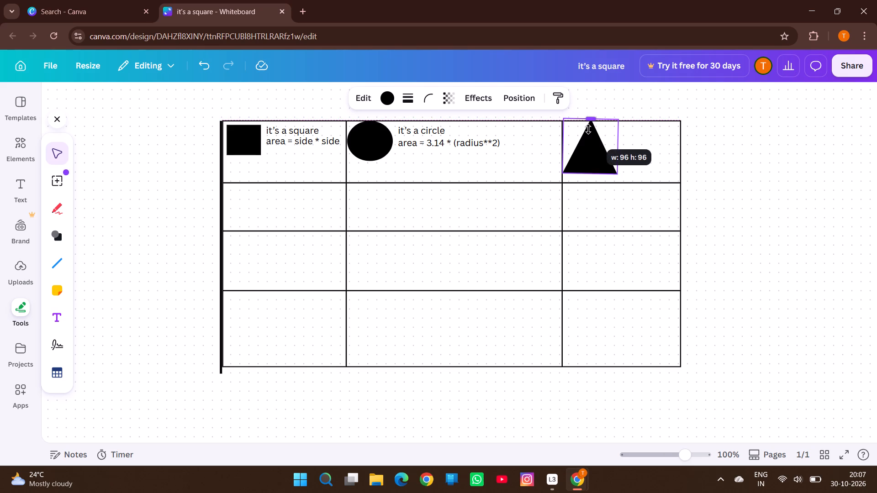
left_click_drag(588, 129, 587, 138)
left_click(589, 138)
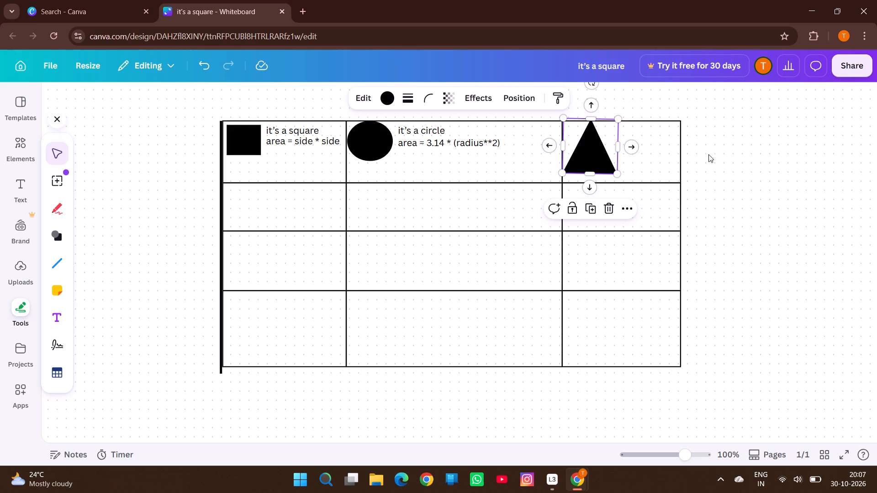
Shift the whole table slightly upward, with its left edge against the thick vertical line, so the top row frames the shapes.
left_click_drag(681, 149, 702, 147)
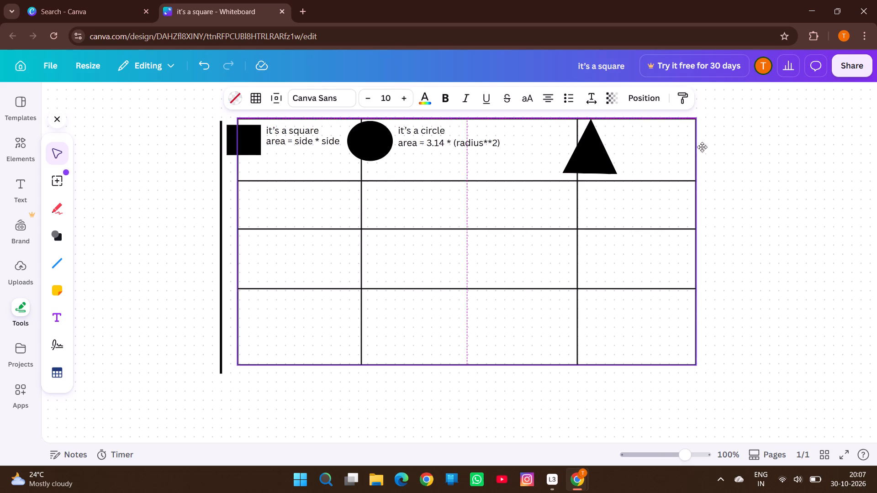
left_click_drag(702, 147, 669, 141)
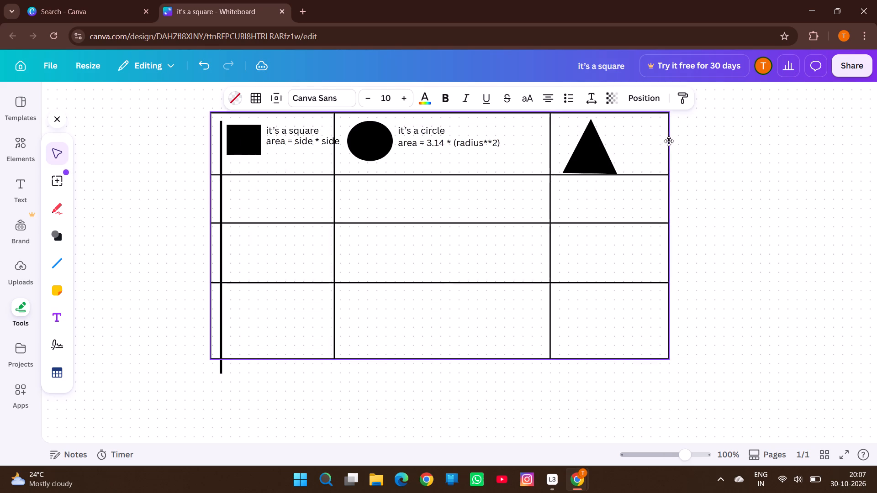
left_click_drag(669, 141, 682, 142)
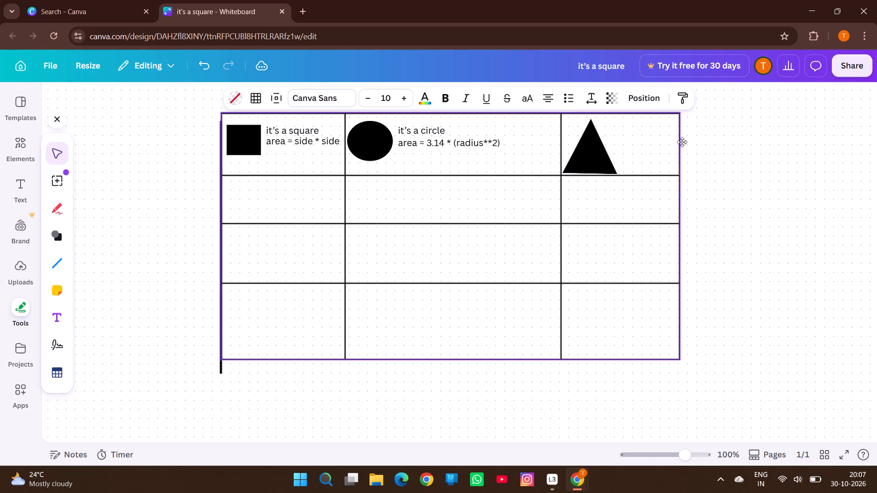
left_click_drag(682, 142, 682, 142)
left_click(720, 160)
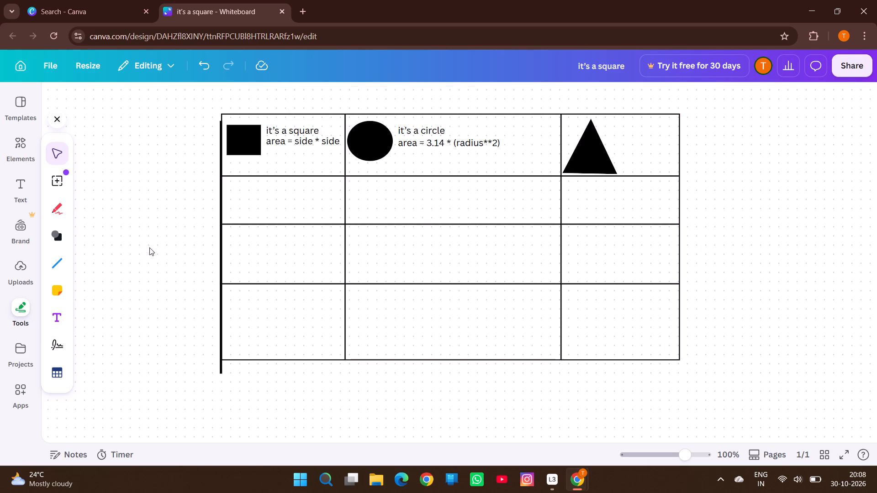
Insert a diamond shape onto the whiteboard.
left_click(57, 226)
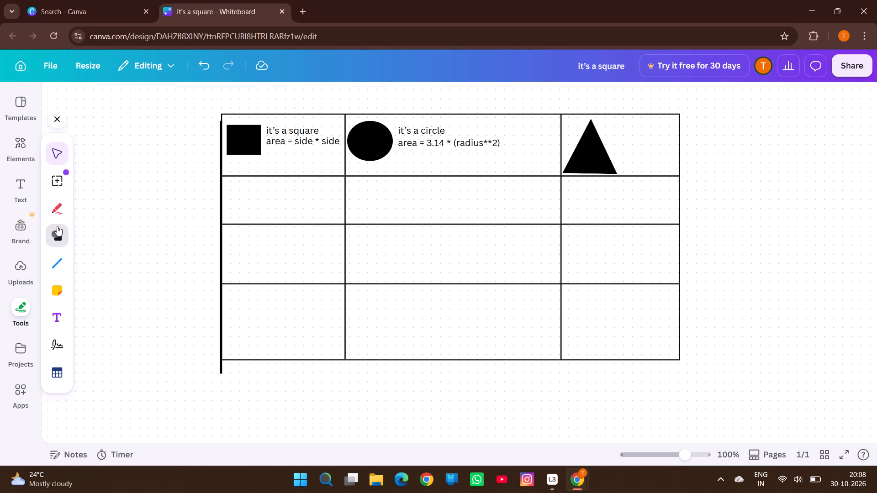
left_click_drag(89, 290, 101, 283)
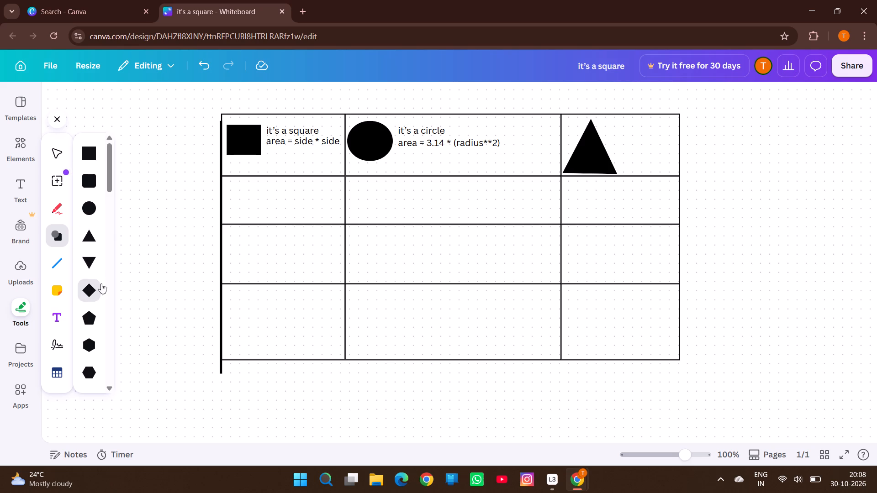
left_click_drag(101, 283, 227, 215)
left_click(86, 290)
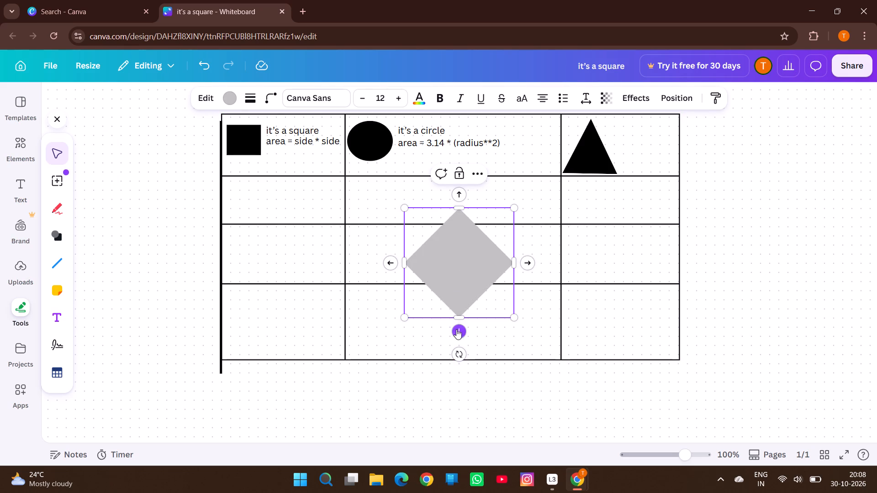
Shrink the grey diamond to roughly the second row's height and place it in that row's first cell.
left_click_drag(459, 314, 464, 224)
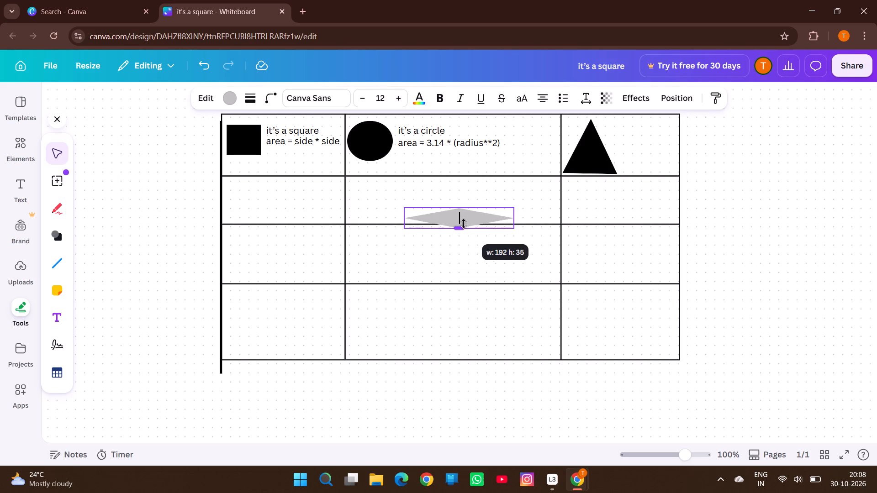
left_click_drag(464, 224, 453, 249)
left_click_drag(515, 226, 504, 227)
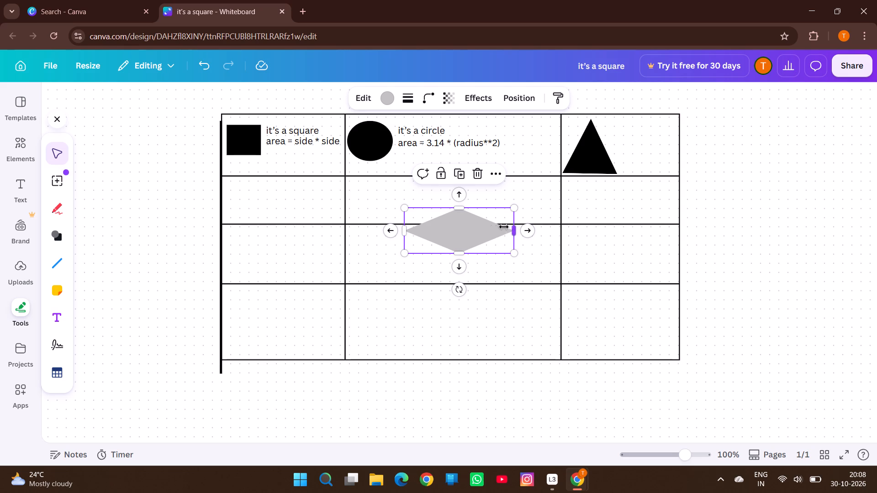
left_click_drag(504, 227, 460, 230)
left_click_drag(441, 228, 359, 212)
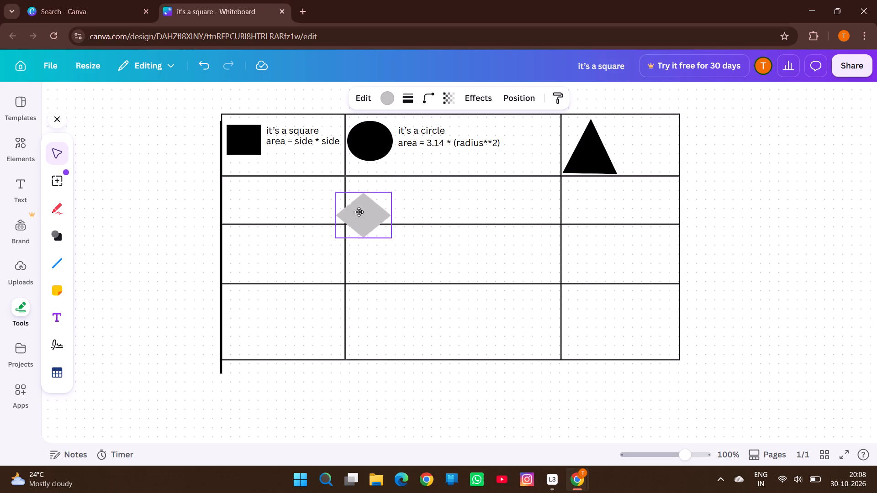
left_click_drag(359, 212, 257, 193)
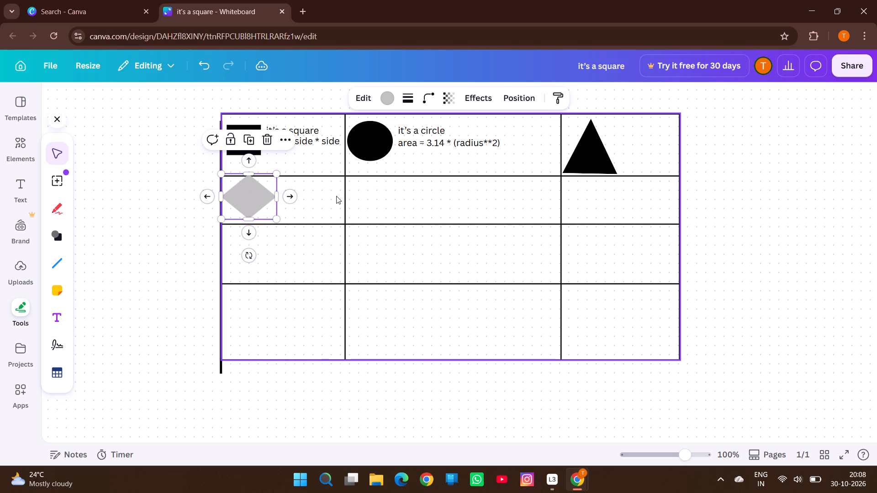
left_click(336, 196)
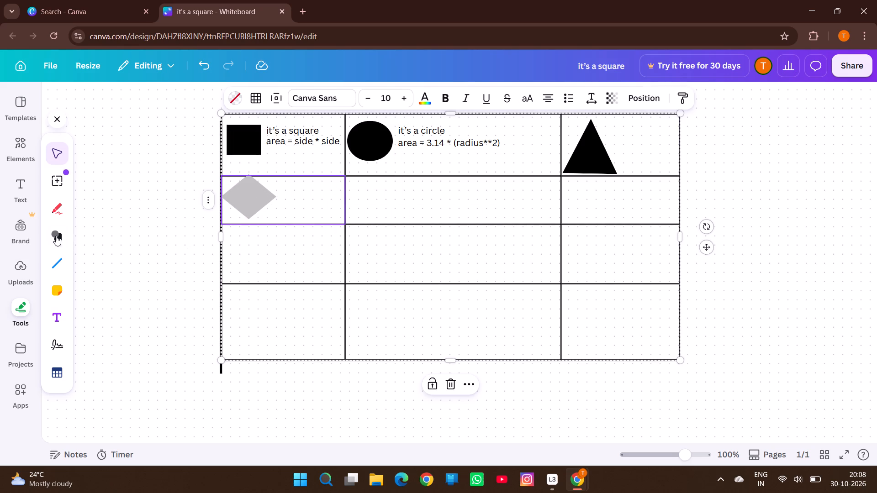
Insert a flat-topped hexagon shape onto the whiteboard.
left_click(55, 235)
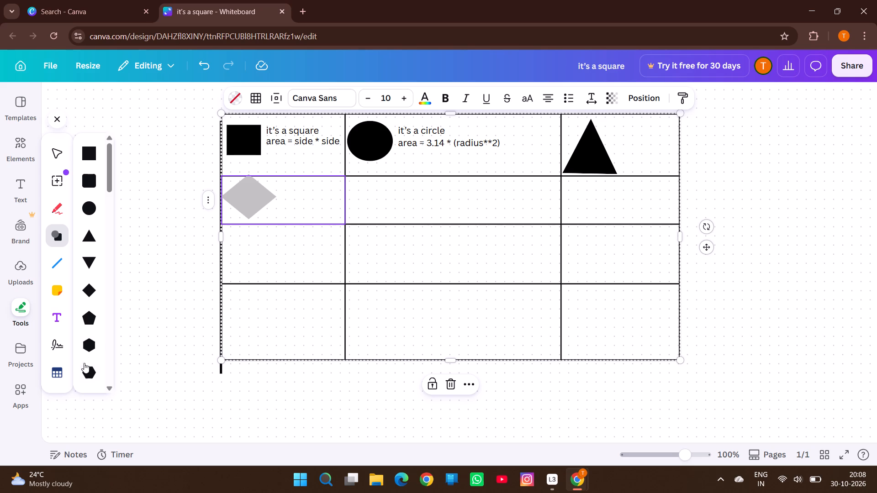
left_click_drag(85, 369, 250, 275)
left_click(87, 376)
Shrink the hexagon in height and width until it matches the size of the diamond in the second row.
left_click_drag(468, 256, 412, 211)
left_click_drag(458, 216, 458, 223)
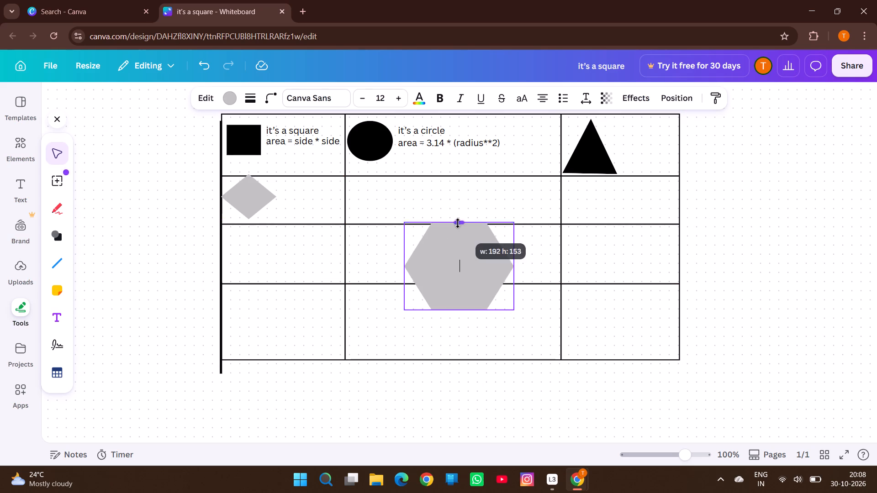
left_click_drag(458, 223, 451, 248)
left_click_drag(402, 278, 408, 278)
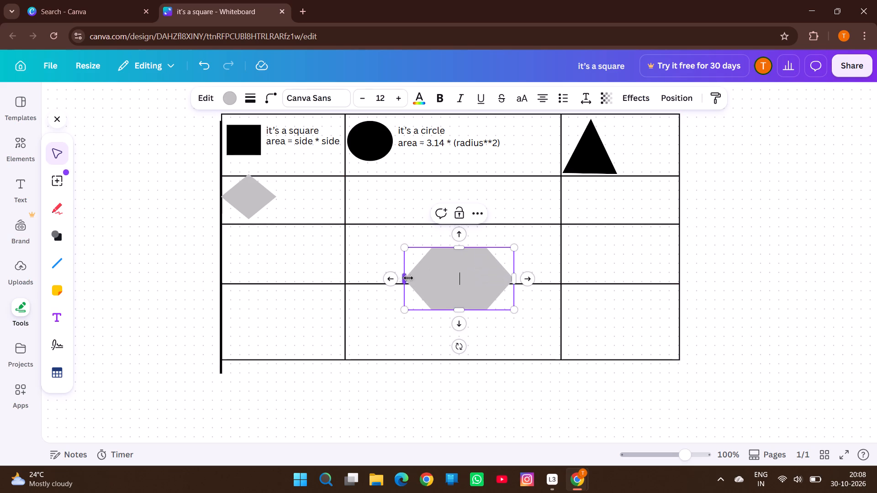
left_click_drag(408, 278, 444, 278)
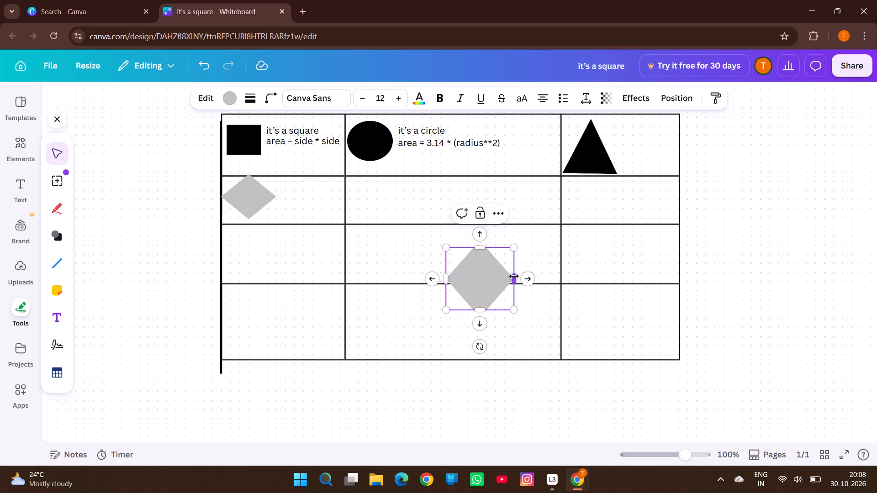
left_click_drag(514, 276, 501, 277)
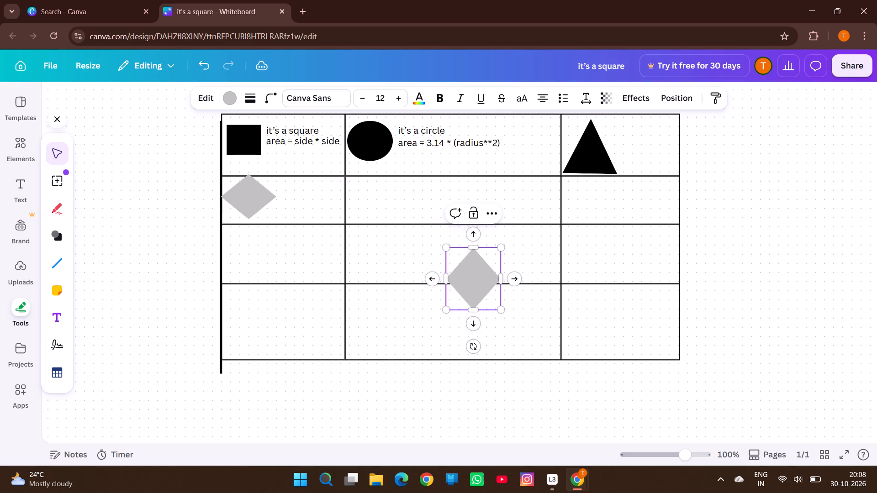
left_click_drag(476, 273, 453, 241)
left_click_drag(473, 309, 477, 290)
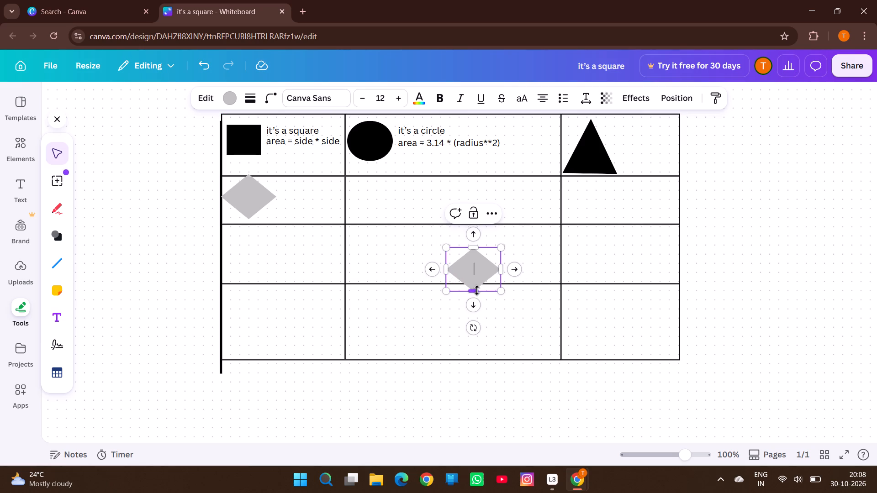
left_click(472, 263)
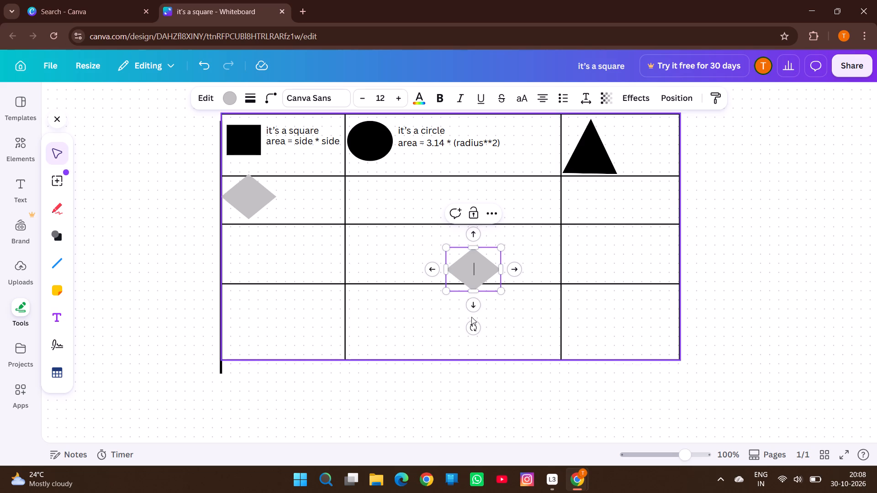
left_click(513, 298)
Place the shrunken hexagon directly beside the diamond in the second row's first cell, aligned with it.
left_click_drag(475, 272, 371, 198)
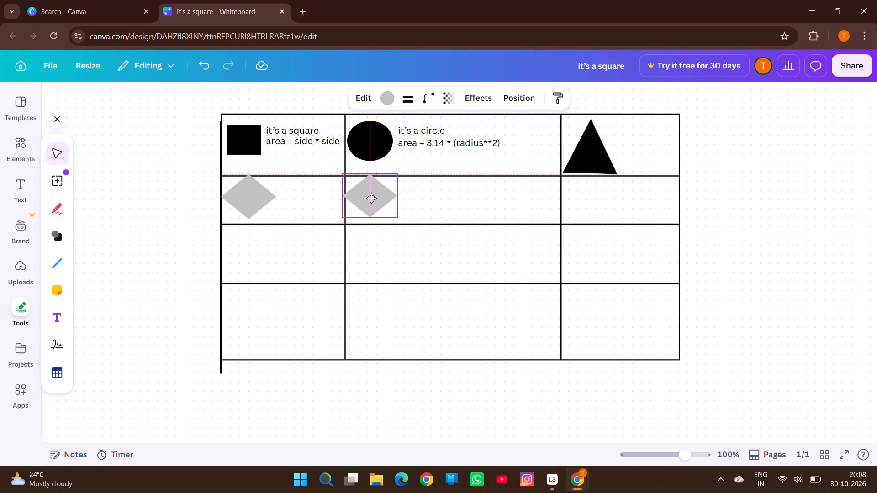
left_click_drag(371, 198, 380, 199)
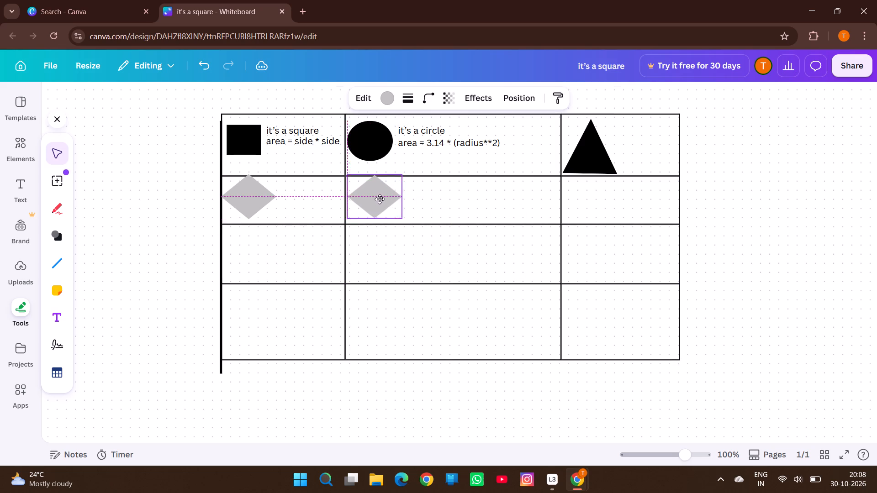
left_click_drag(380, 199, 306, 201)
left_click(403, 203)
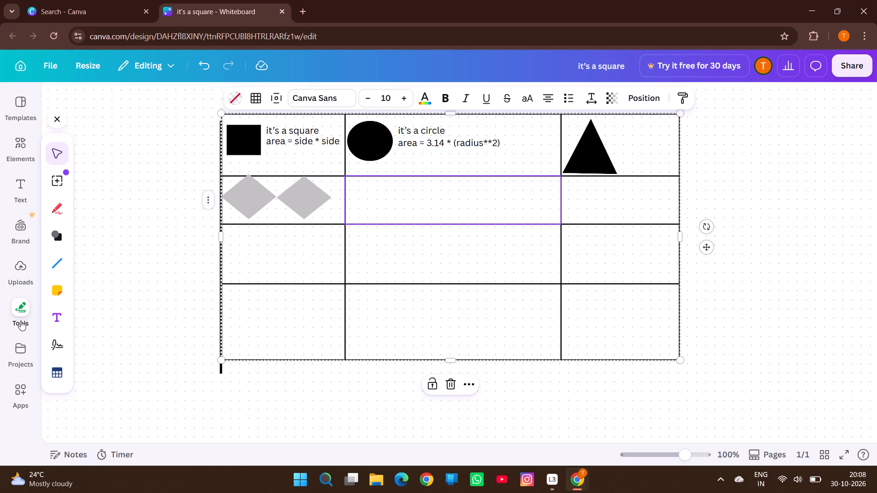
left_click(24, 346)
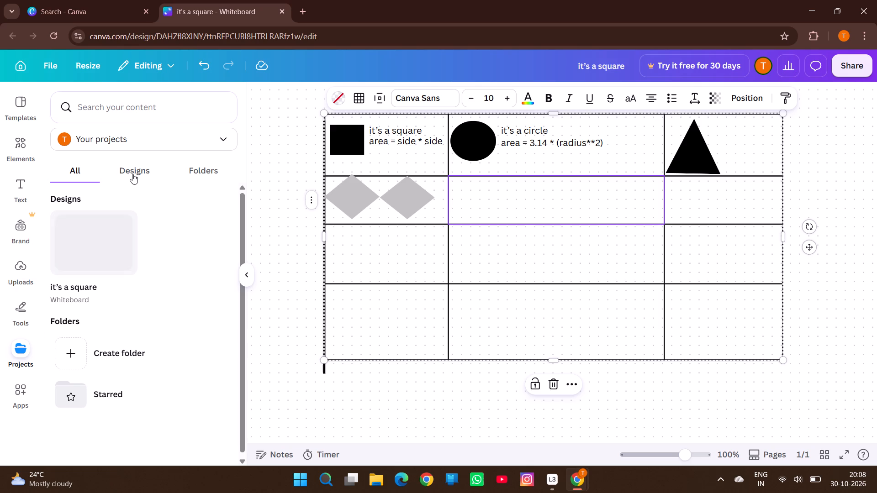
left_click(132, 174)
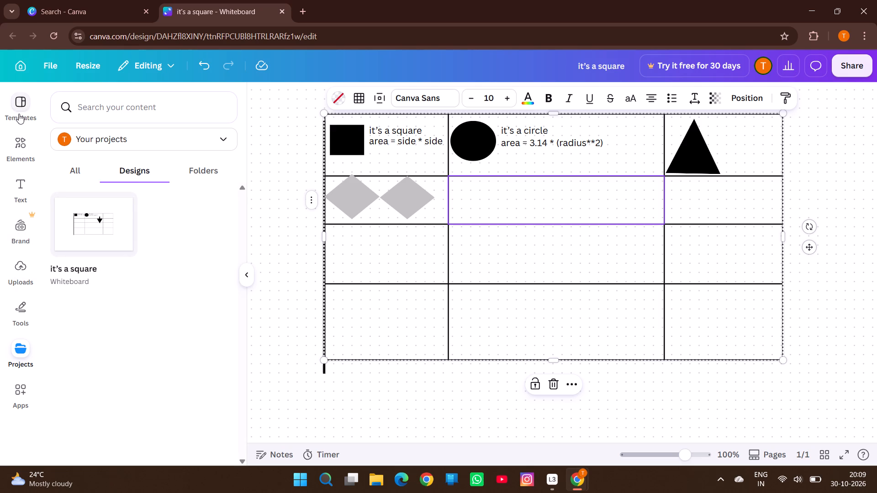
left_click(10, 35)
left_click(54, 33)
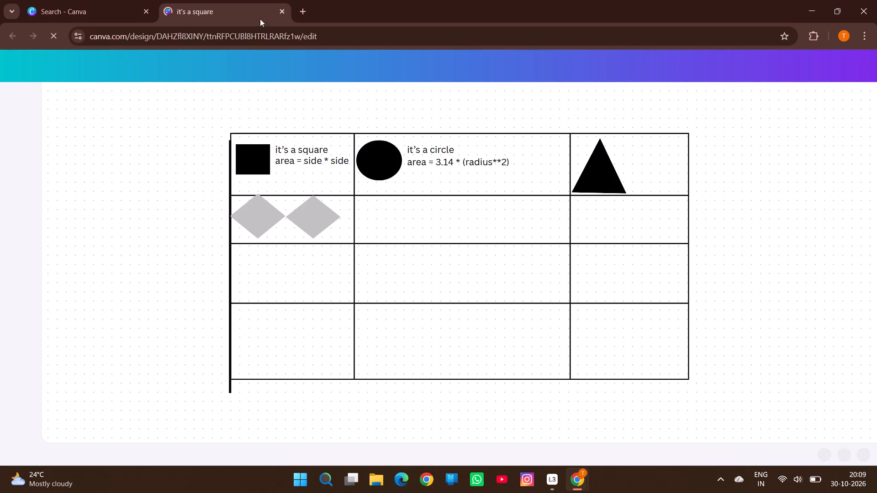
Switch to the template search page and open the Presentation template category.
left_click(78, 8)
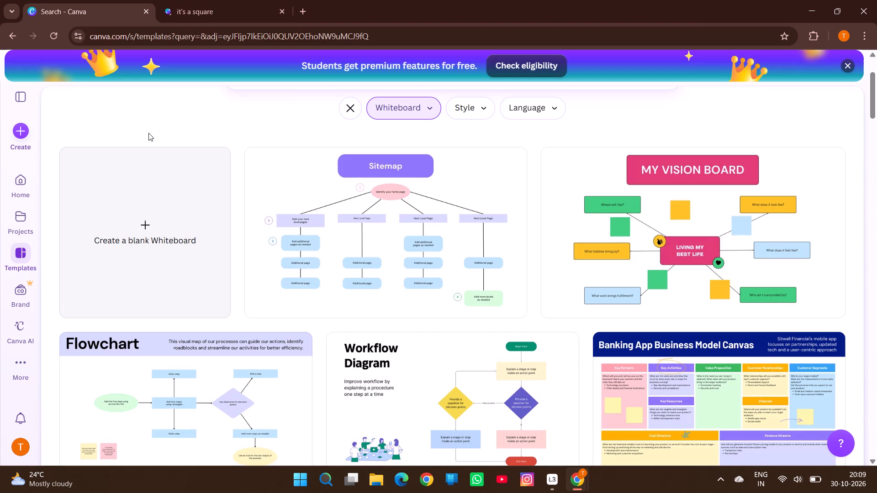
scroll(445, 306, "down", 4)
scroll(445, 306, "up", 4)
scroll(80, 283, "up", 7)
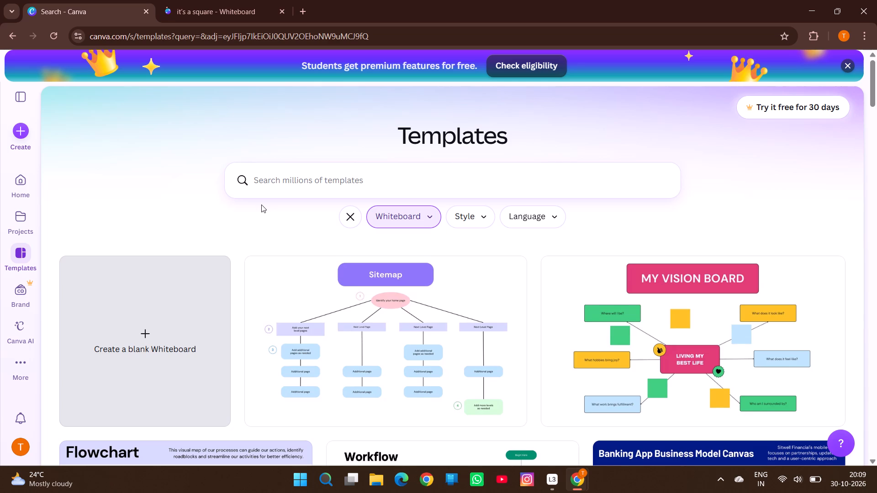
left_click(19, 246)
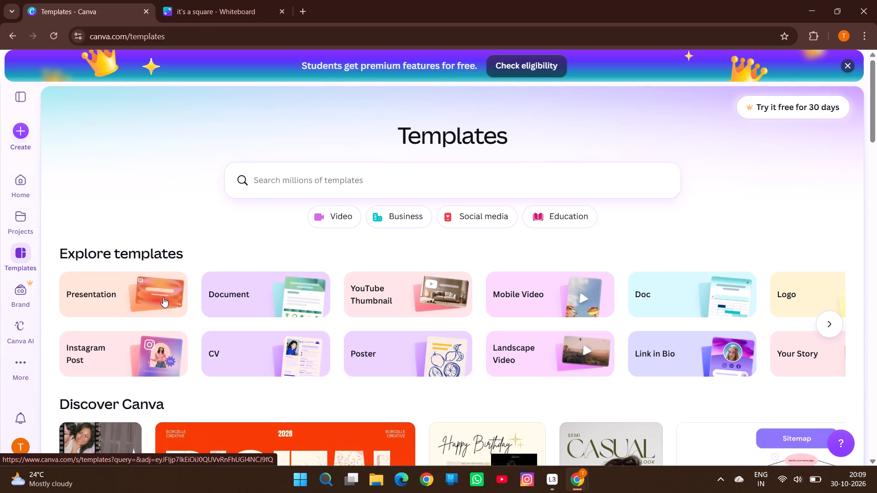
left_click(151, 297)
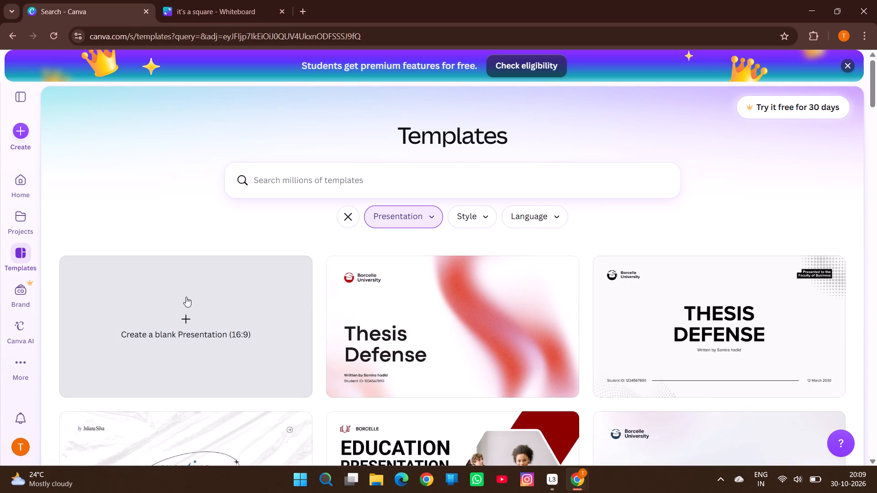
Find the Blue Futuristic Group Project Presentation template and open all 12 pages for customising.
scroll(511, 349, "down", 4)
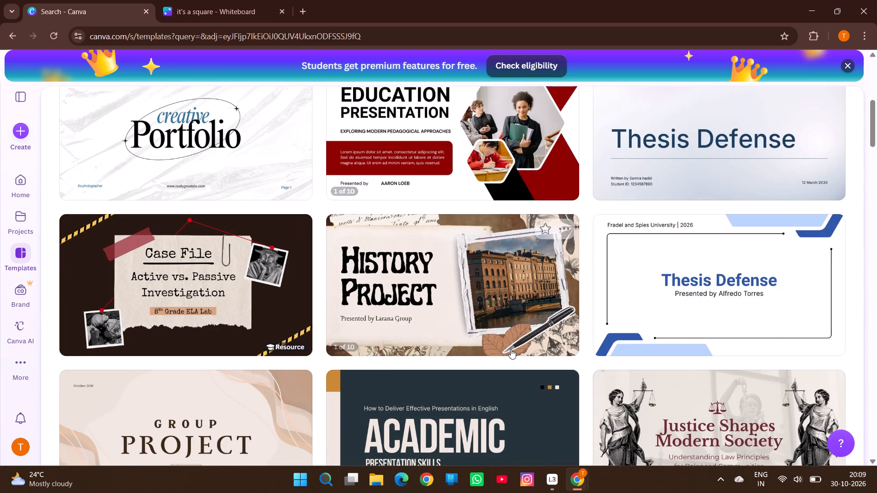
scroll(511, 349, "right", 2)
scroll(511, 349, "down", 1)
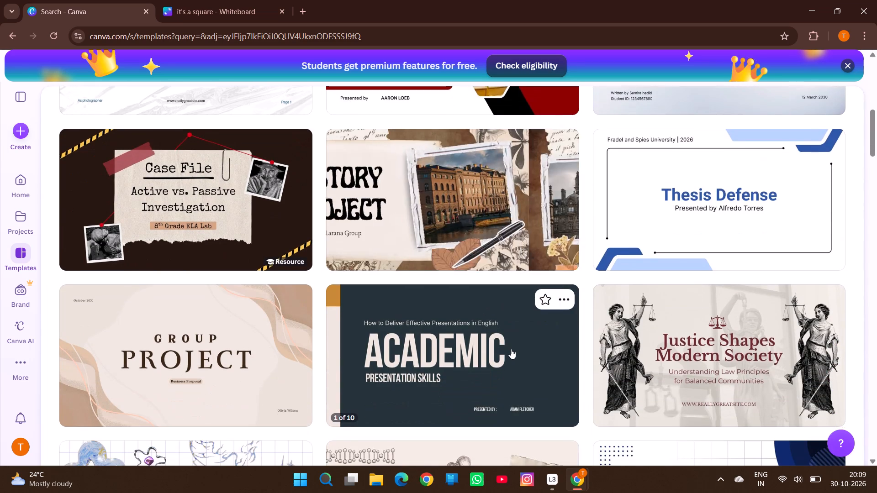
scroll(511, 349, "down", 3)
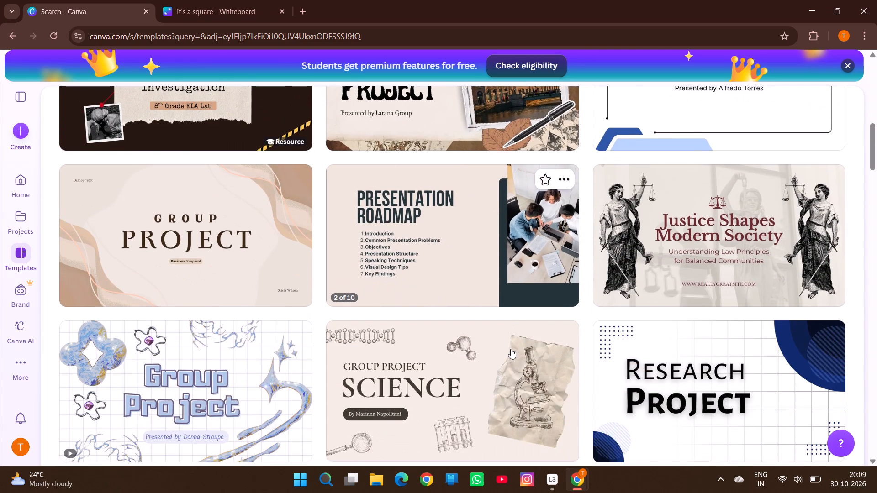
scroll(511, 349, "down", 2)
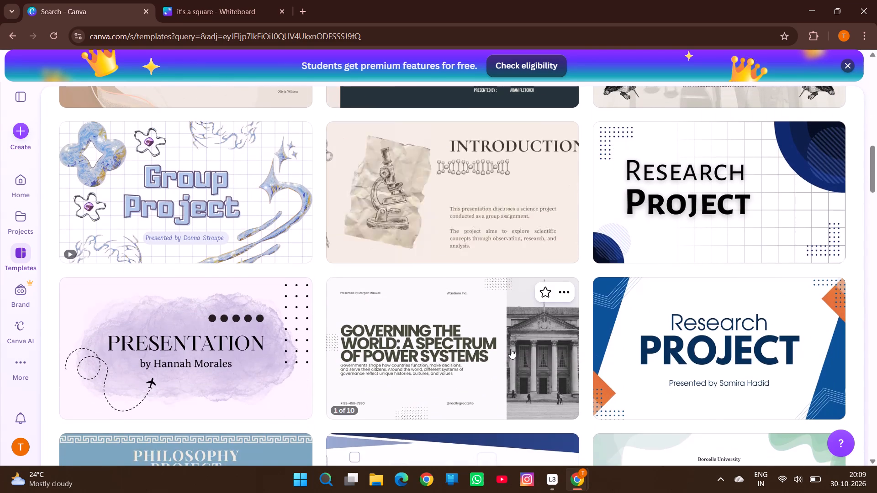
left_click(262, 240)
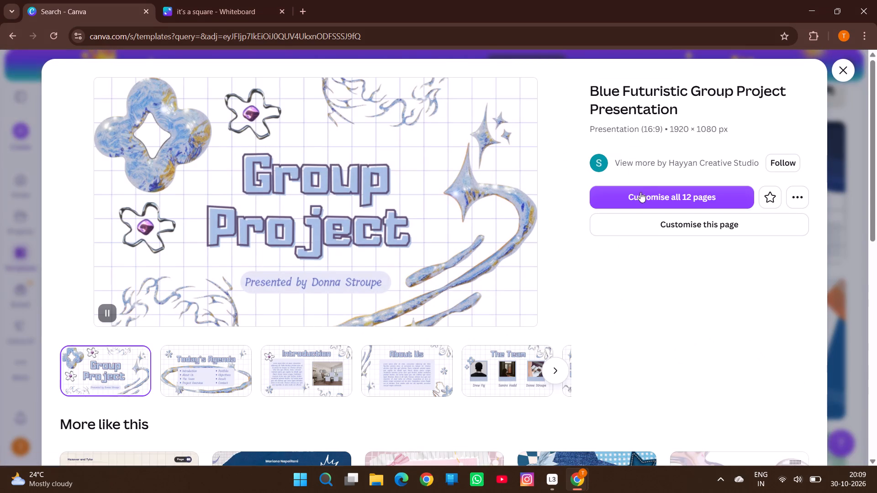
left_click(637, 195)
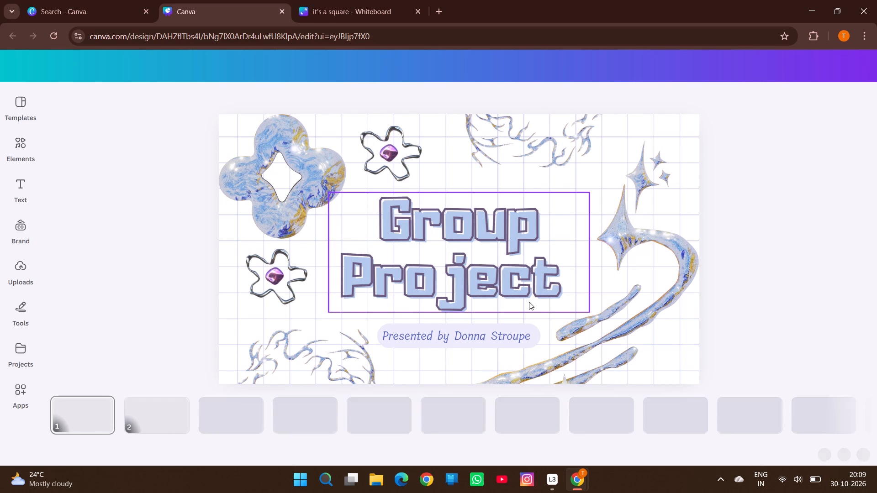
Replace the presenter's name in the title slide's subtitle so it reads "Presented by patidar brothers".
left_click(532, 336)
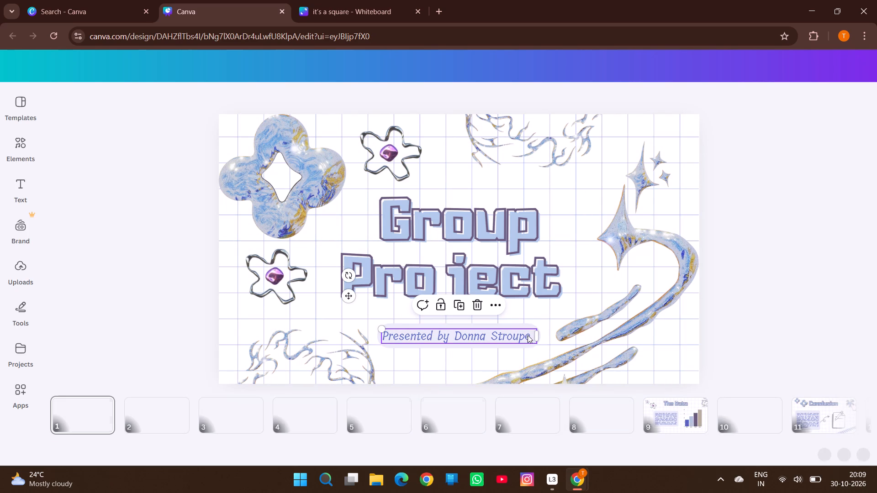
left_click(530, 336)
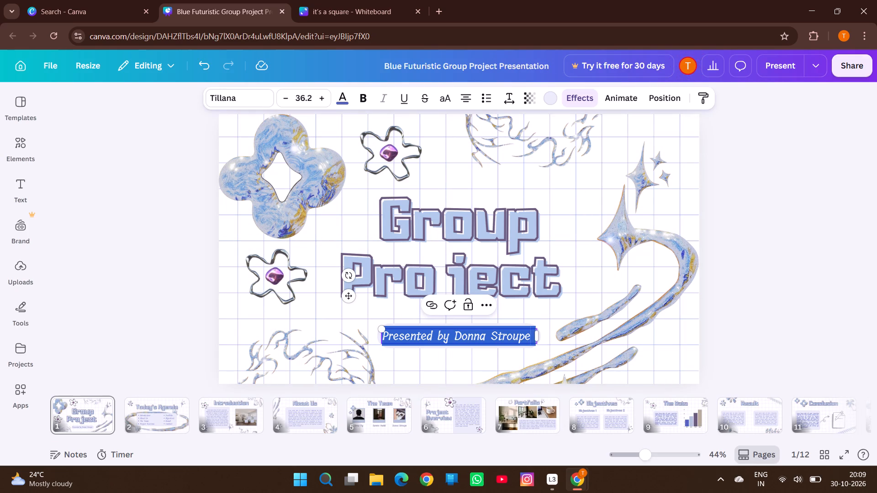
left_click(454, 333)
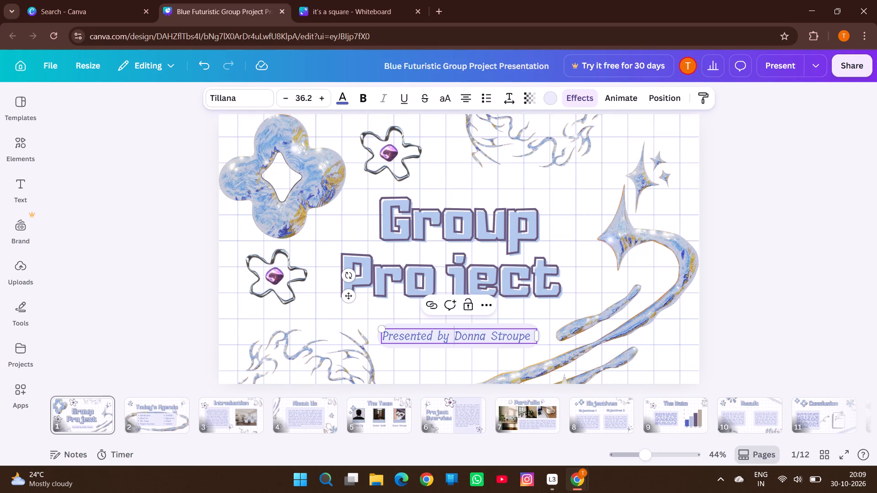
left_click(531, 336)
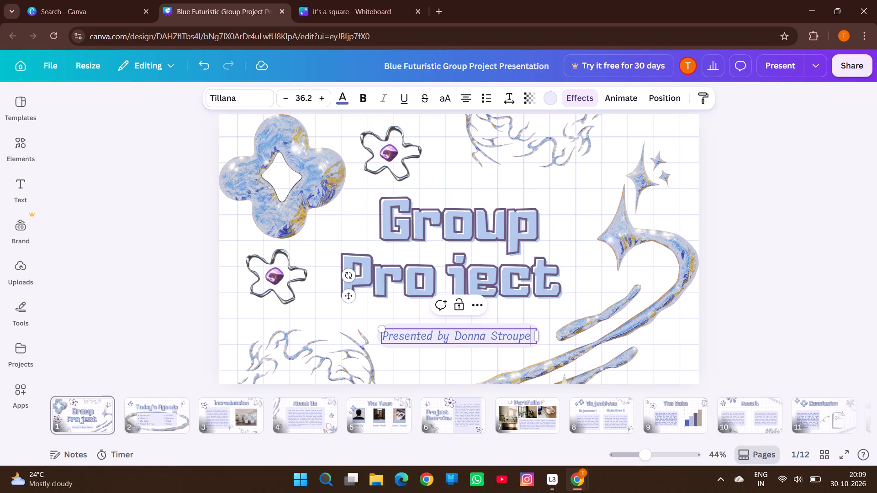
key("BackSpace")
key("BackSpace")
key("BackSpace")
key("BackSpace")
key("BackSpace")
key("BackSpace")
key("BackSpace")
key("BackSpace")
key("BackSpace")
key("BackSpace")
key("BackSpace")
key("BackSpace")
key("BackSpace")
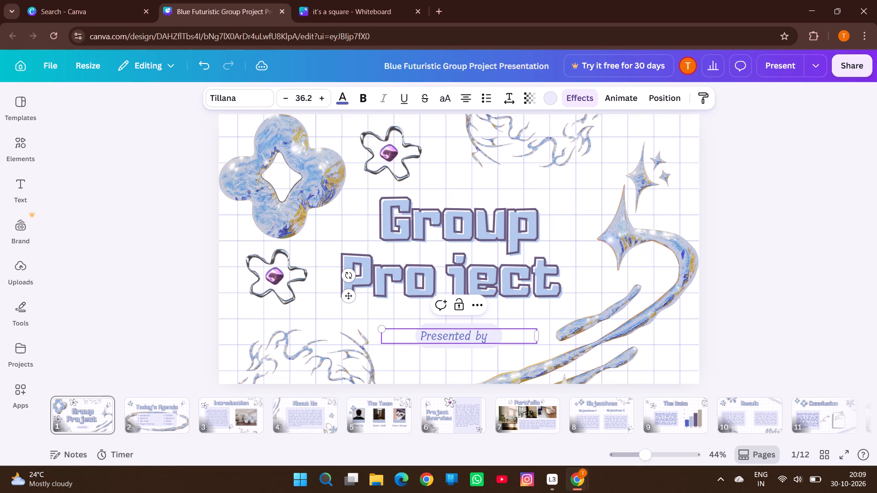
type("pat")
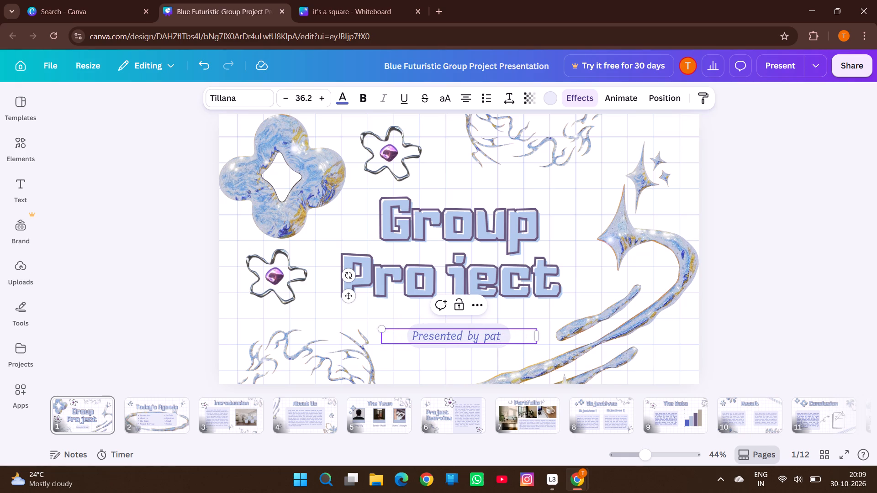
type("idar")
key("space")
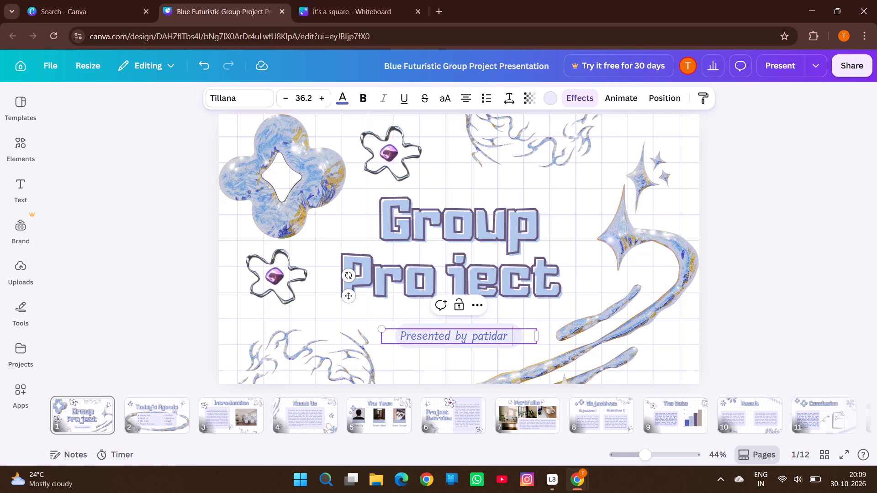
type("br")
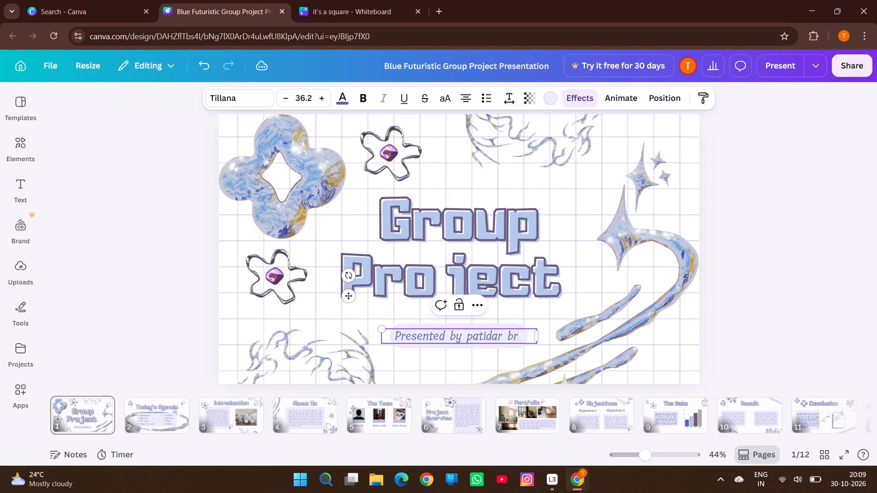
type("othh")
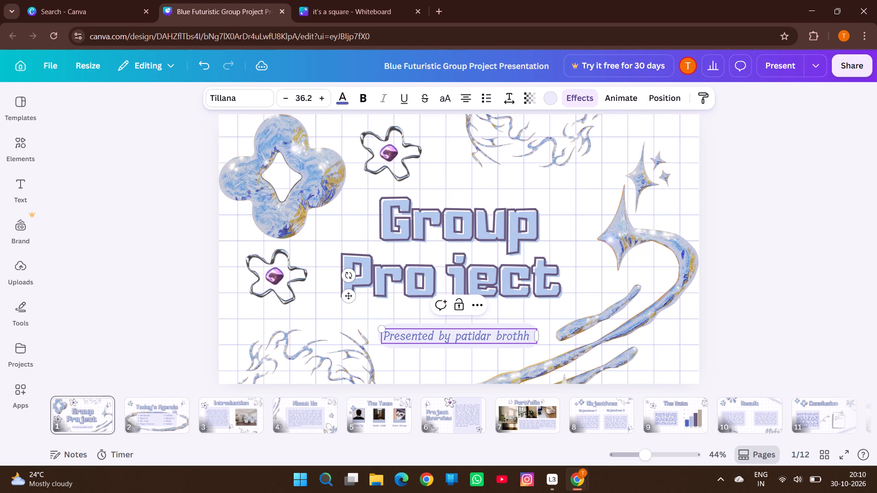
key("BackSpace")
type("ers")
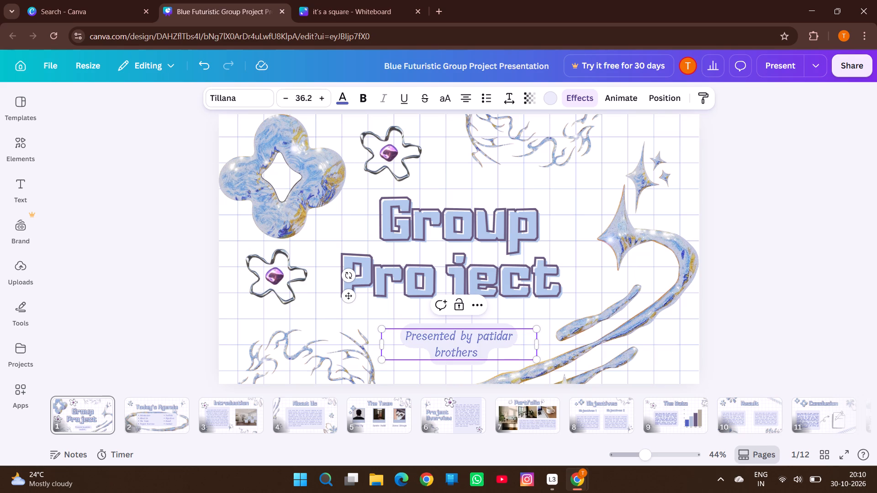
Widen the subtitle text box so its text fits on one line, centred beneath the Group Project title.
left_click_drag(380, 343, 369, 343)
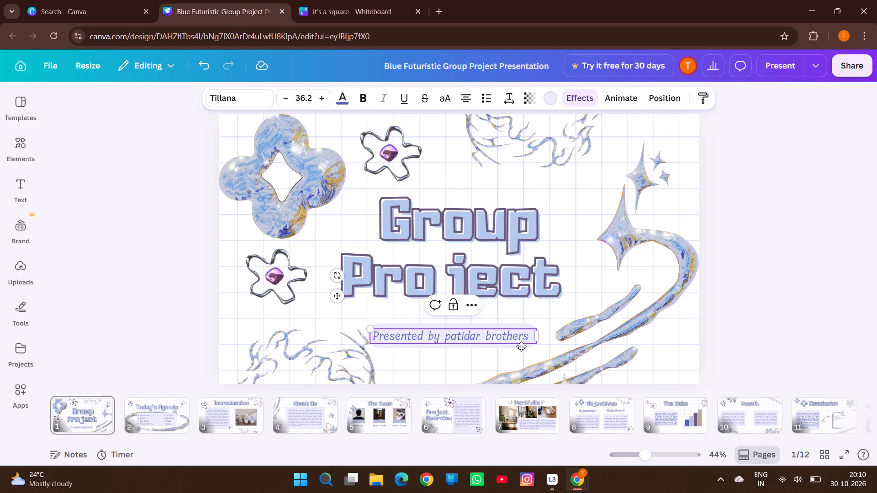
left_click(521, 344)
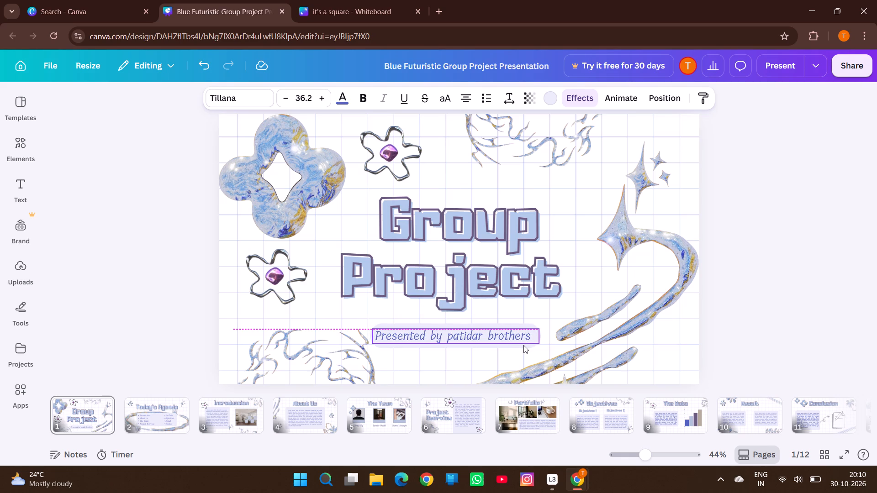
left_click(571, 299)
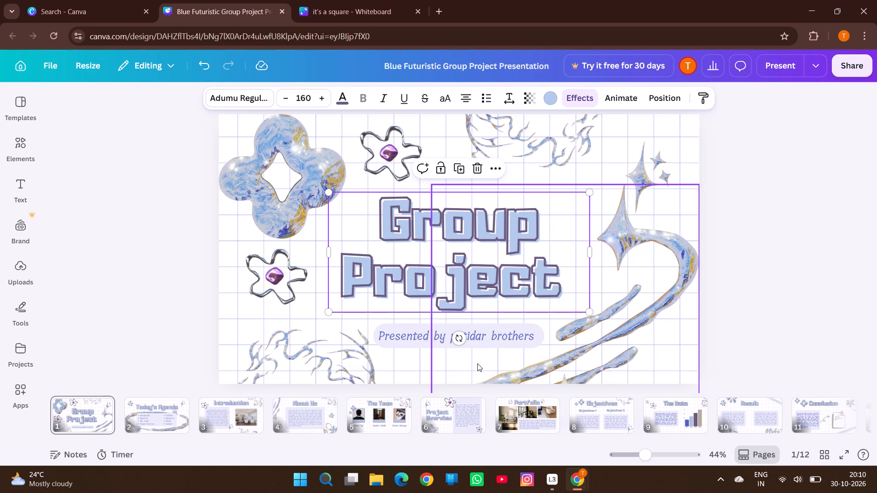
left_click(475, 364)
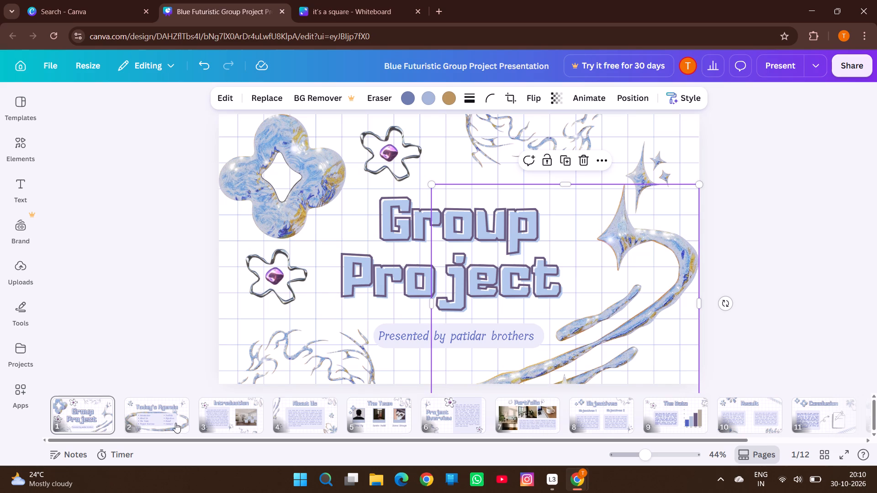
Replace the Introduction slide's placeholder paragraph with "hey guys me and my team is here to discuss an very important topic".
left_click(168, 419)
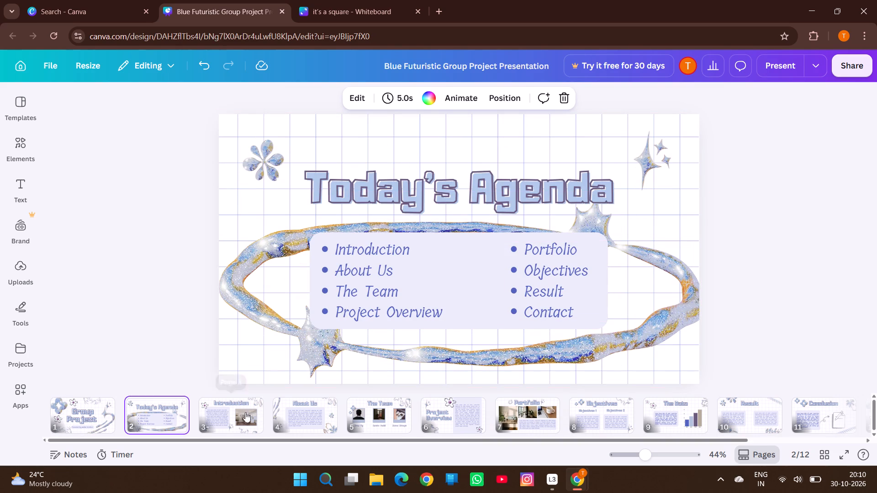
left_click(233, 415)
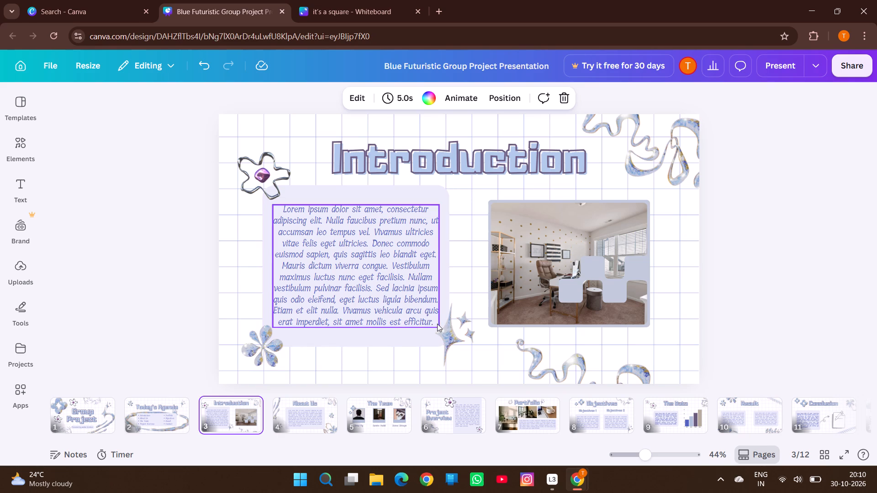
left_click(434, 322)
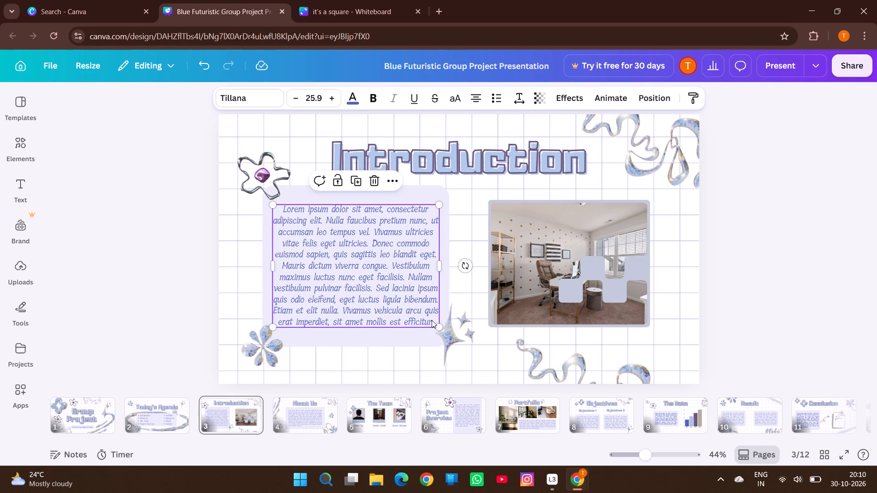
double_click(423, 317)
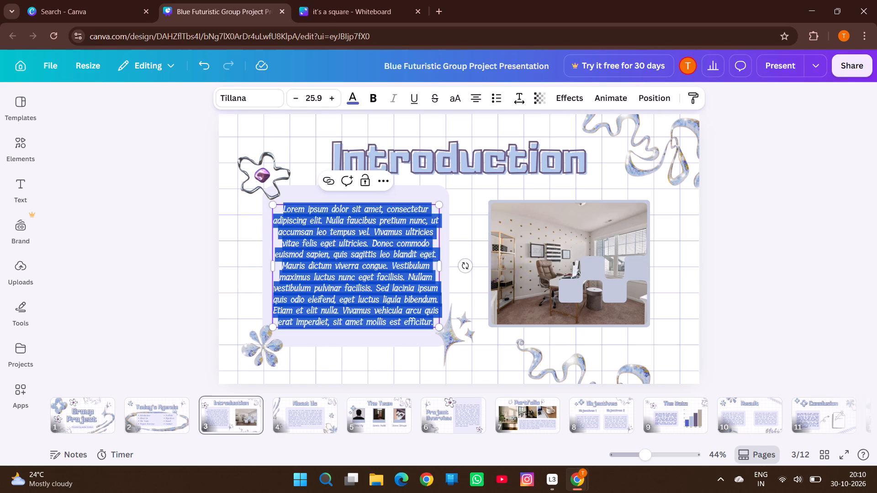
key("BackSpace")
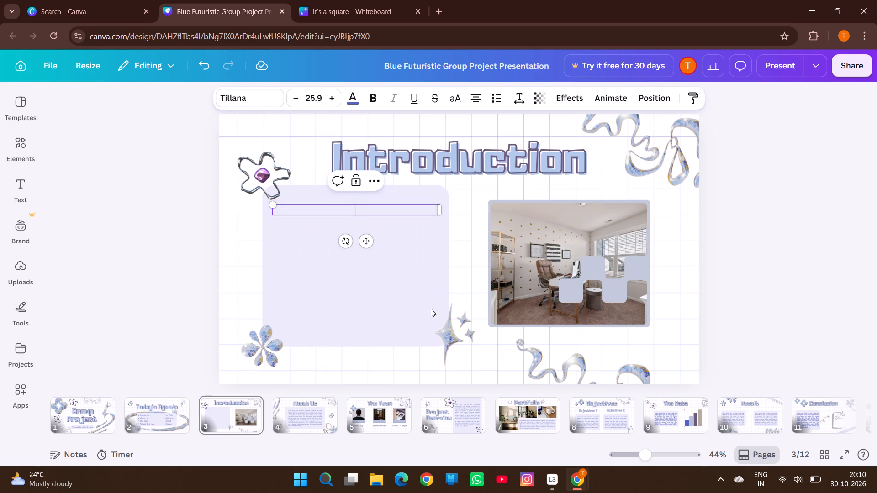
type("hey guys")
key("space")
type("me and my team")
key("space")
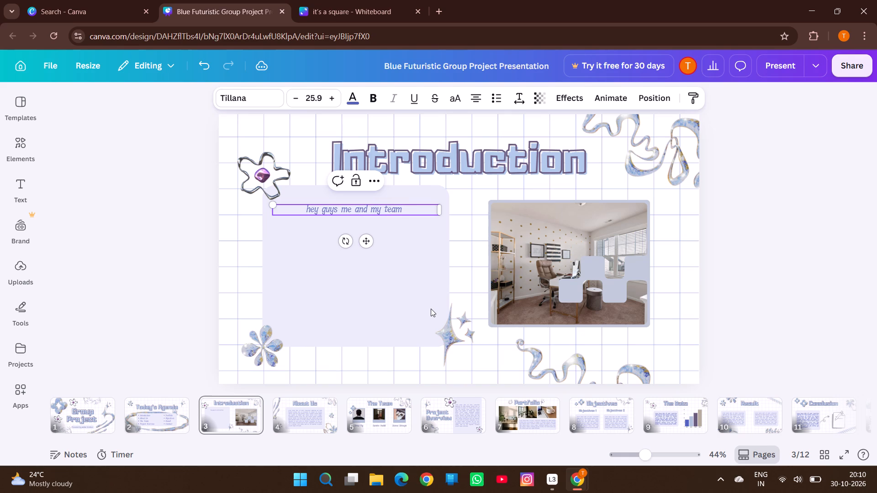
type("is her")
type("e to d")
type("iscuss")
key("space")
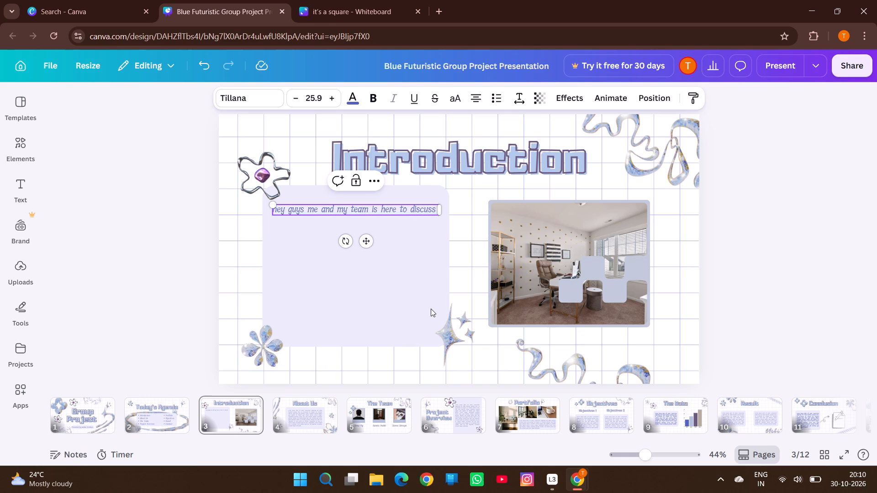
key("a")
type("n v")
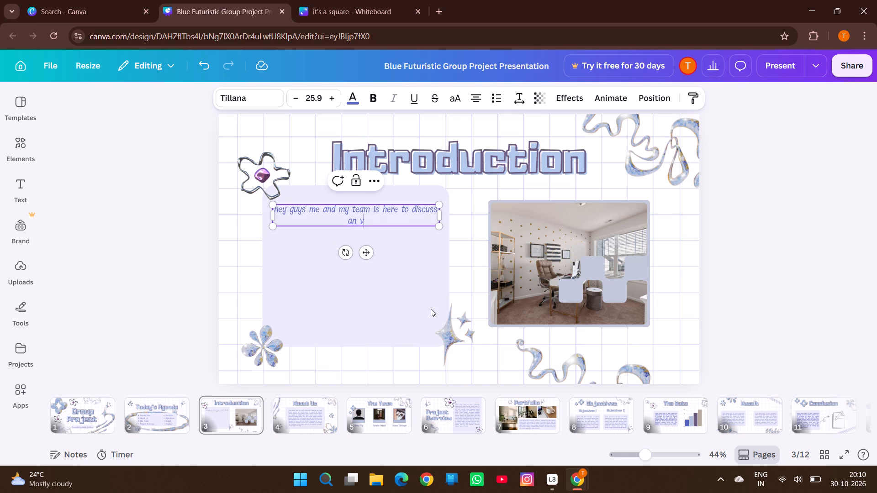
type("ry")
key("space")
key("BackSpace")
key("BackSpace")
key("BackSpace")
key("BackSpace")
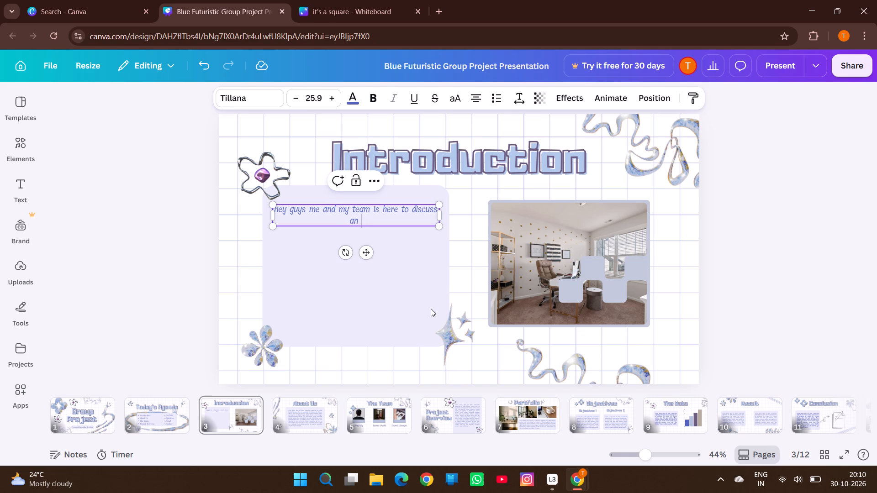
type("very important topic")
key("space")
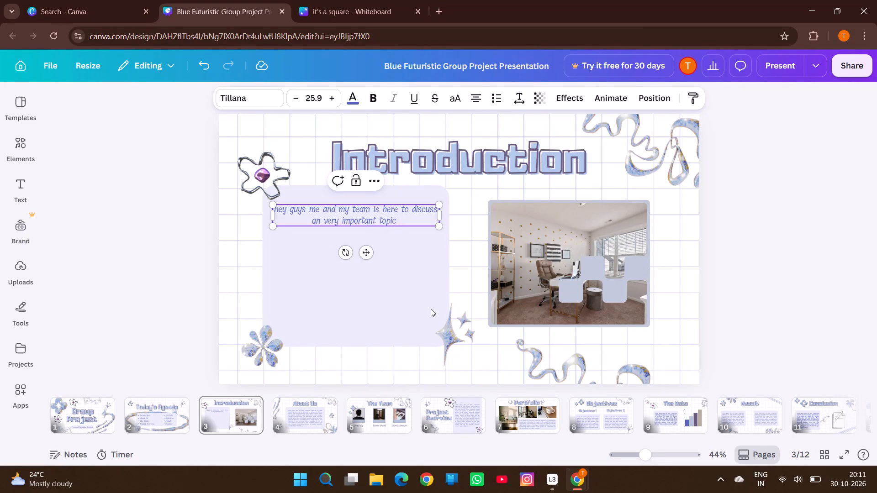
Continue the introduction sentence with "what we use in day to day life is SOCIAL MEDIA", keeping the last two words in capitals.
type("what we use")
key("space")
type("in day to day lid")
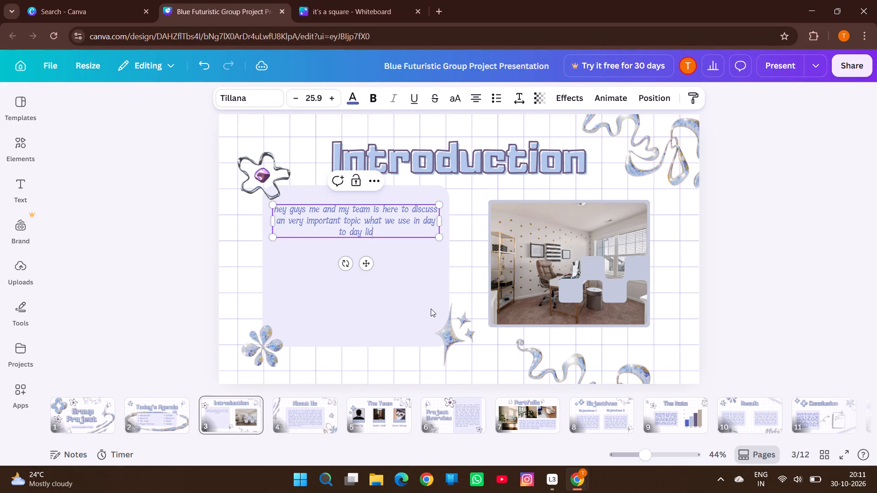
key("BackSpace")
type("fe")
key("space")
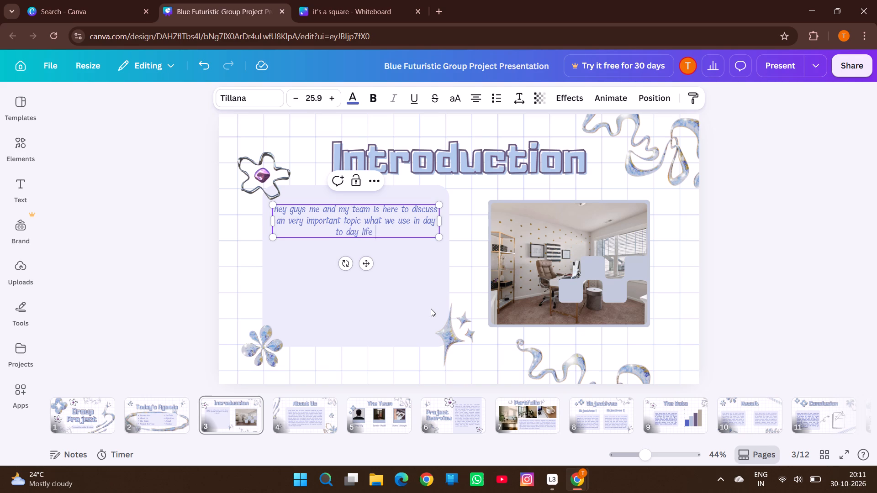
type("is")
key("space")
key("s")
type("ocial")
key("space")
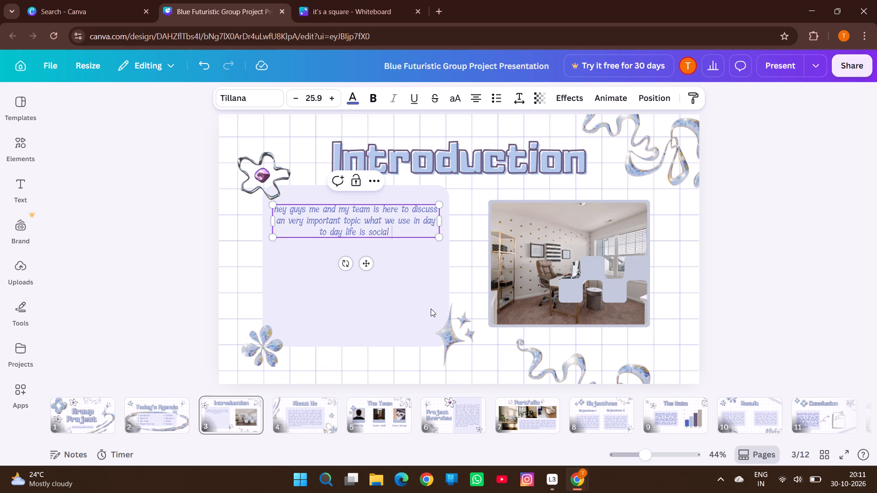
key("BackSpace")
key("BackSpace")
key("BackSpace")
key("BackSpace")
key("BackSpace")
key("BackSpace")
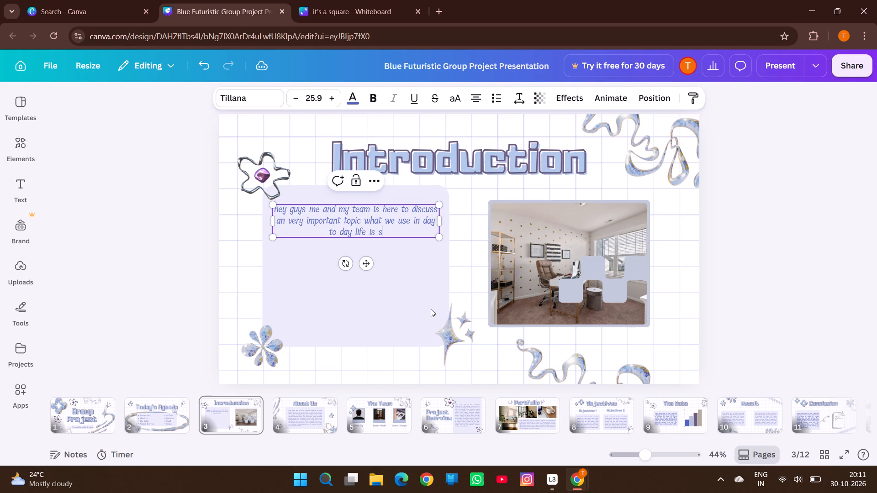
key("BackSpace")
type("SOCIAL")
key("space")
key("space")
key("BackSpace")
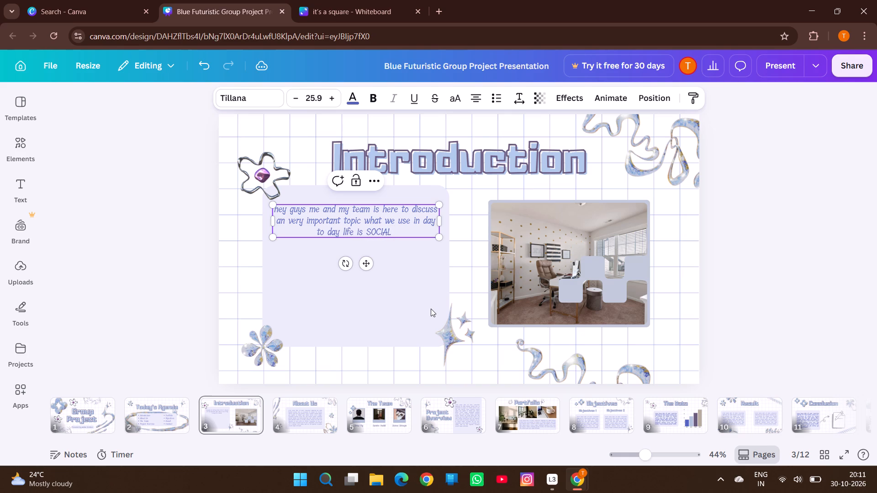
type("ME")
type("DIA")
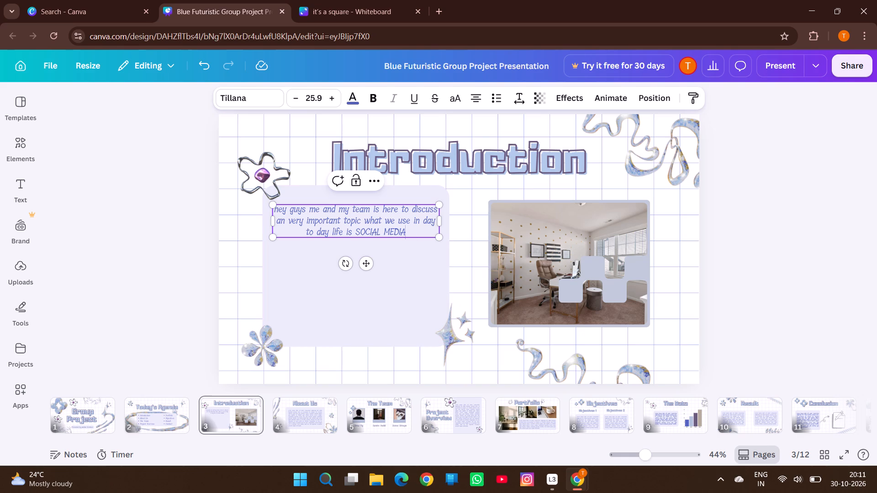
Colour the words "SOCIAL MEDIA" black in the introduction text.
left_click_drag(406, 231, 356, 232)
left_click(354, 101)
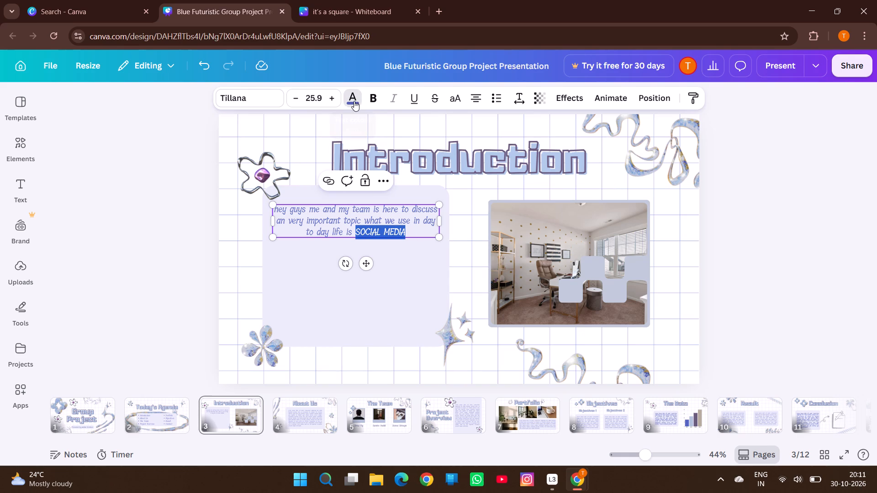
left_click(167, 214)
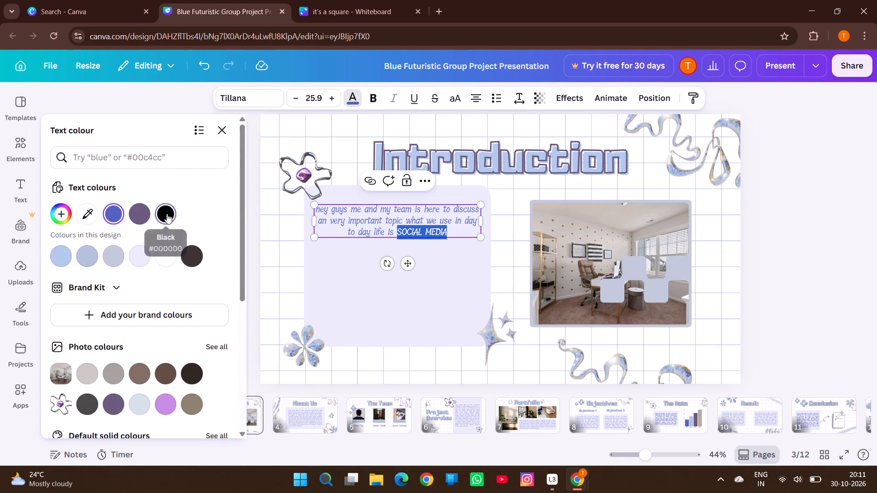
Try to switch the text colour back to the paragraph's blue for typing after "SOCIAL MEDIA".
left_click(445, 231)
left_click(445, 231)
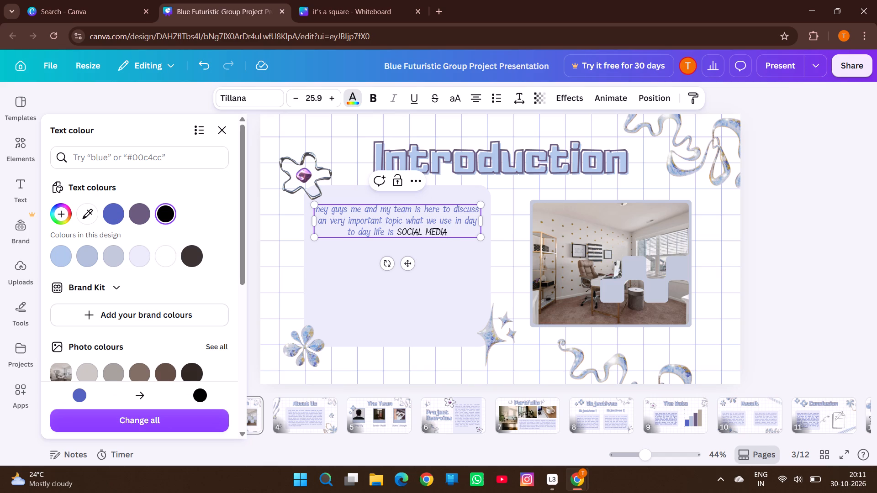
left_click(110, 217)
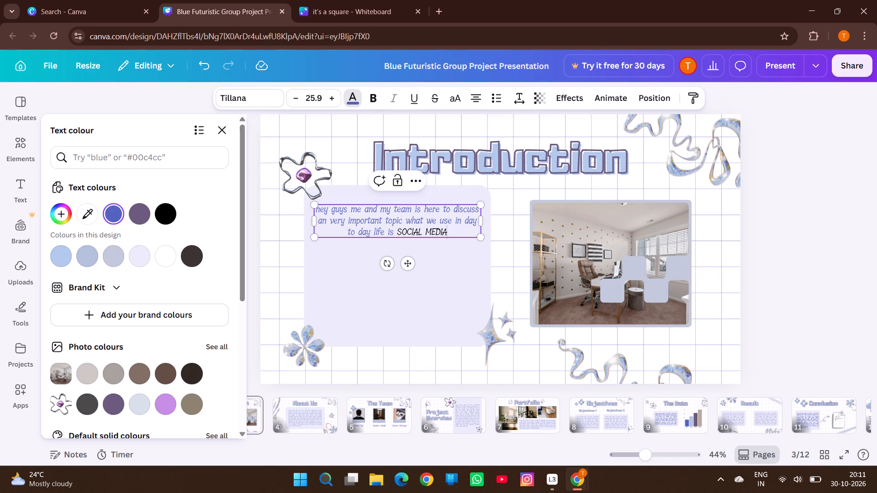
End the introduction sentence with a space and a full stop after "SOCIAL MEDIA".
left_click(453, 229)
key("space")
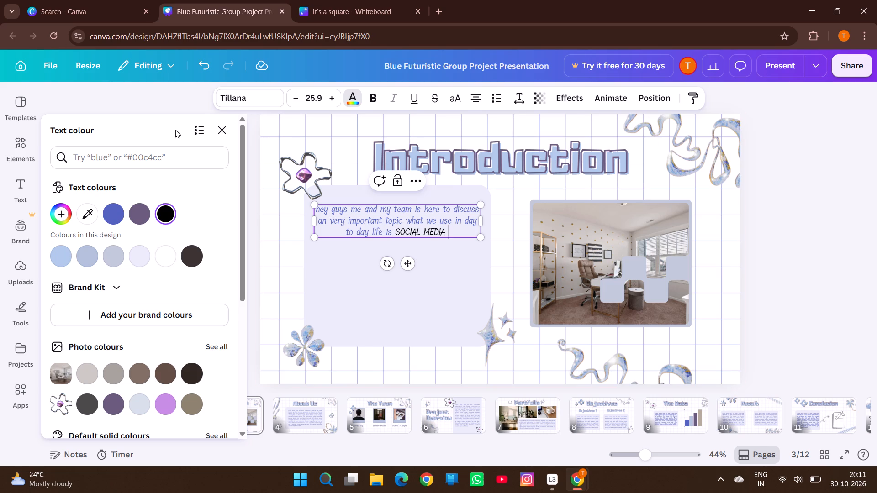
left_click(222, 126)
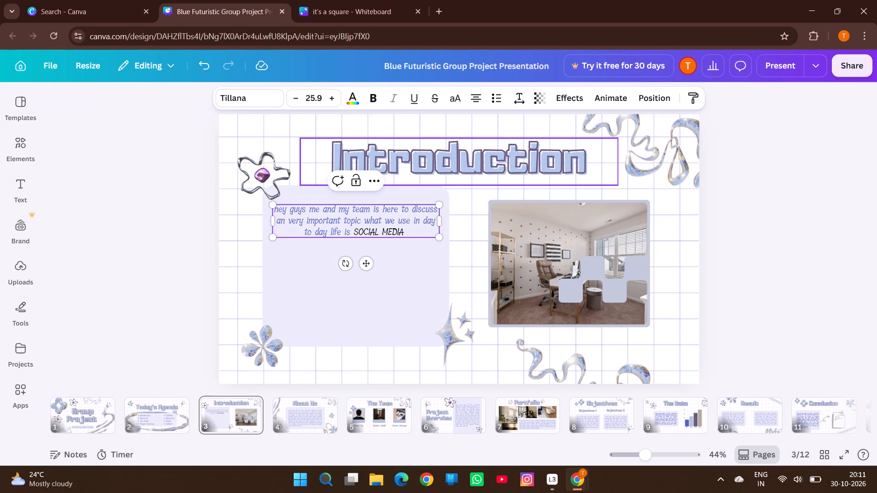
left_click(407, 233)
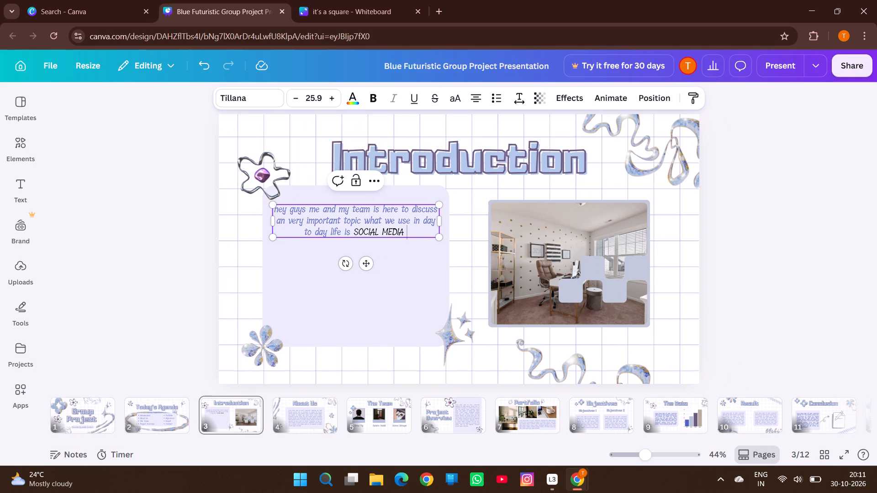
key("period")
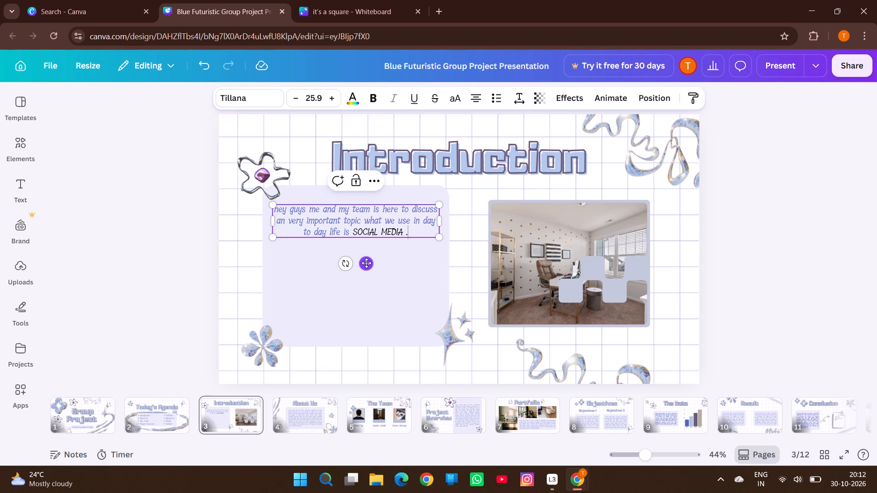
Move the introduction text box slightly lower within its lavender panel.
left_click_drag(366, 263, 362, 292)
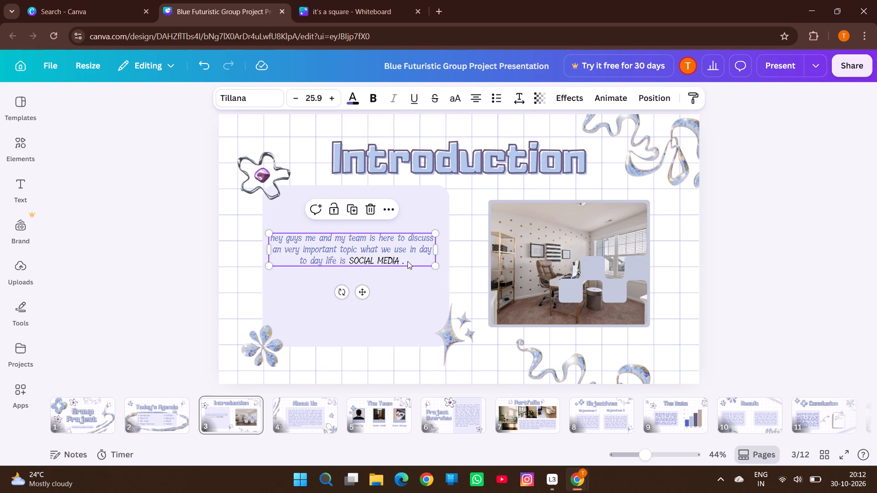
Add after a blank line: "me and my team will try level best to deep dive into these topic and explain you advantages and disadvantages.".
left_click(407, 261)
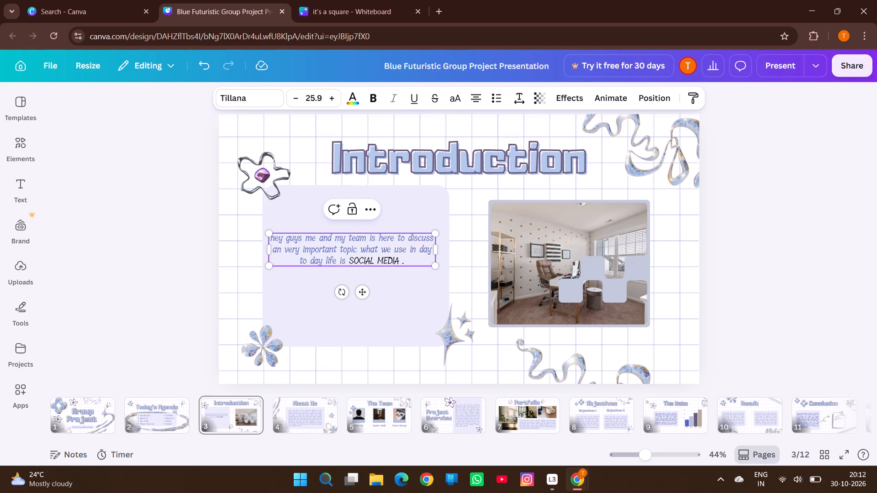
key("Return")
key("Return")
key("Return")
key("Left")
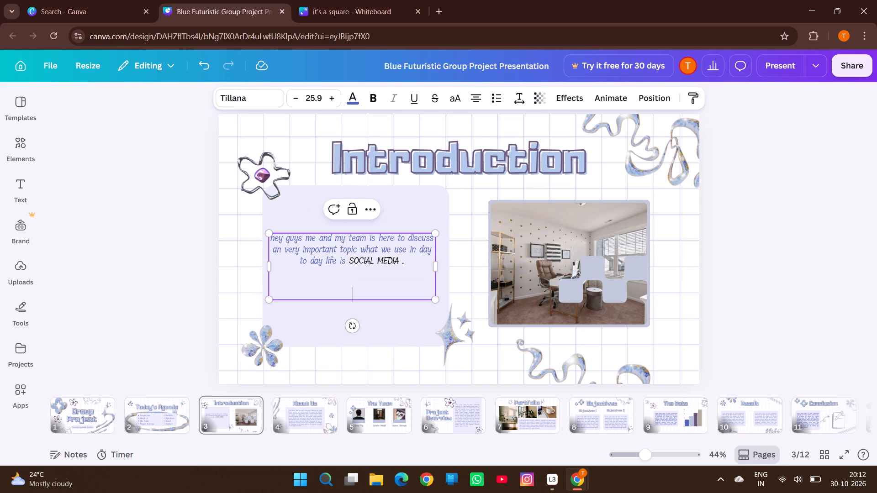
key("Left")
key("Left")
key("Return")
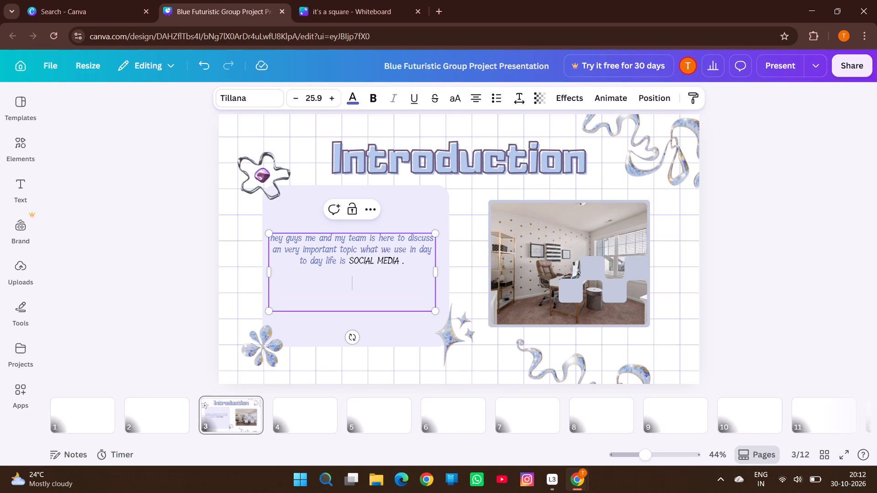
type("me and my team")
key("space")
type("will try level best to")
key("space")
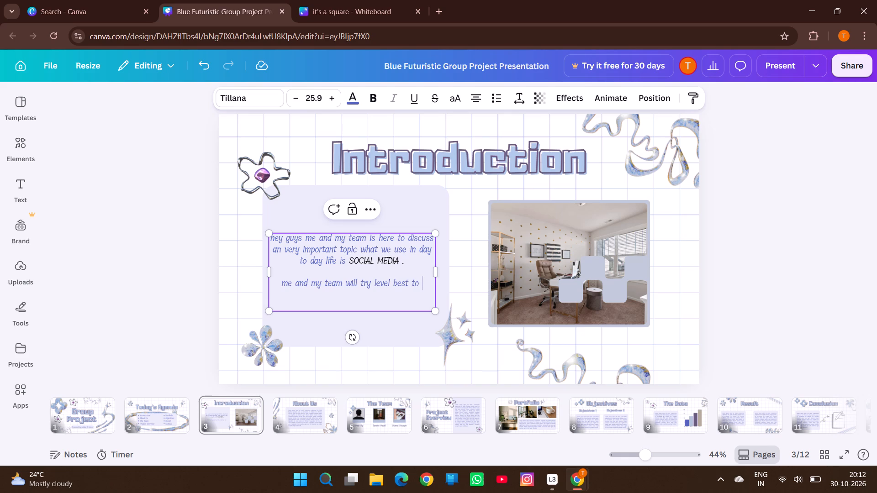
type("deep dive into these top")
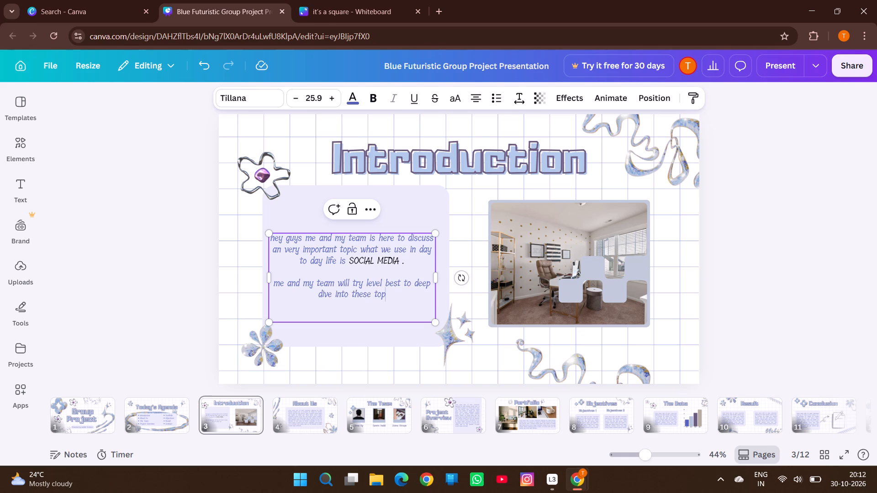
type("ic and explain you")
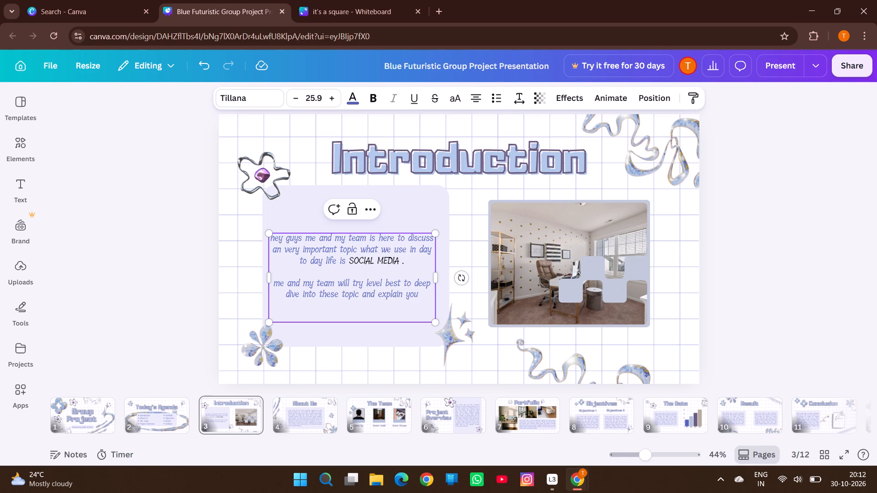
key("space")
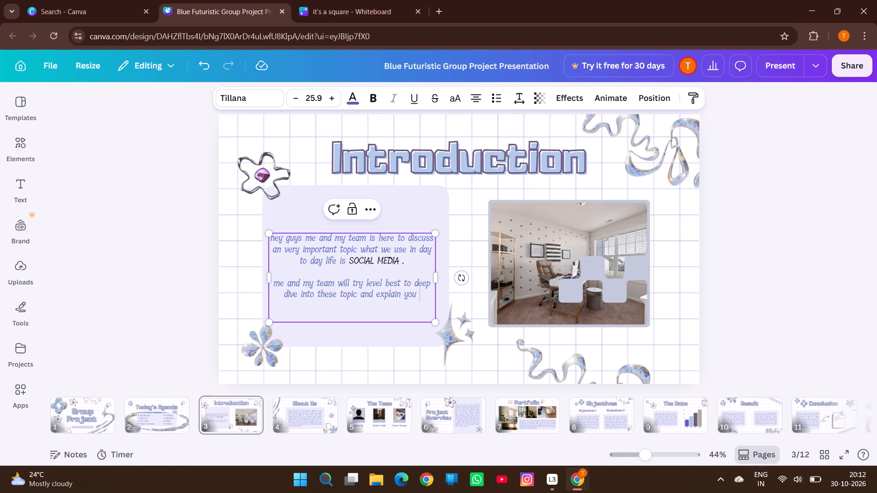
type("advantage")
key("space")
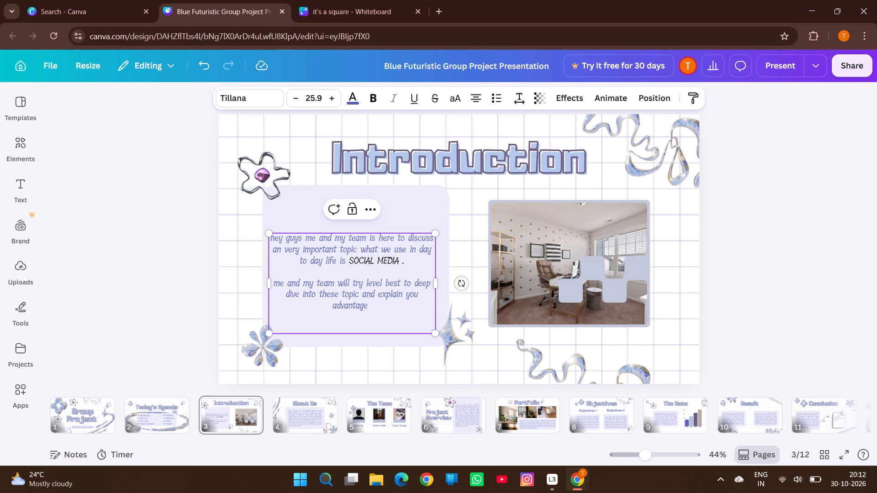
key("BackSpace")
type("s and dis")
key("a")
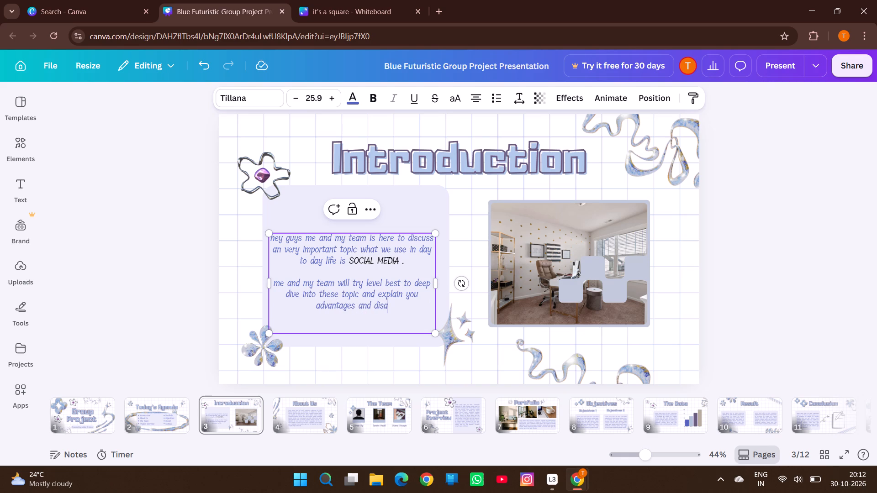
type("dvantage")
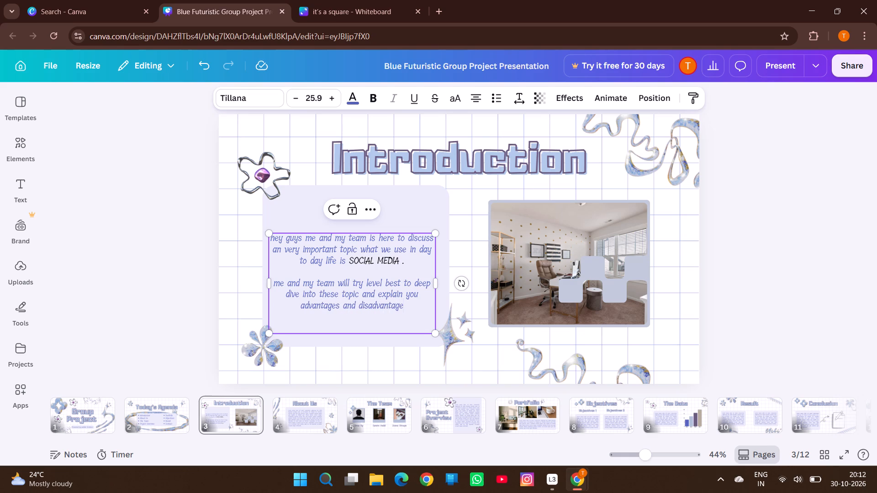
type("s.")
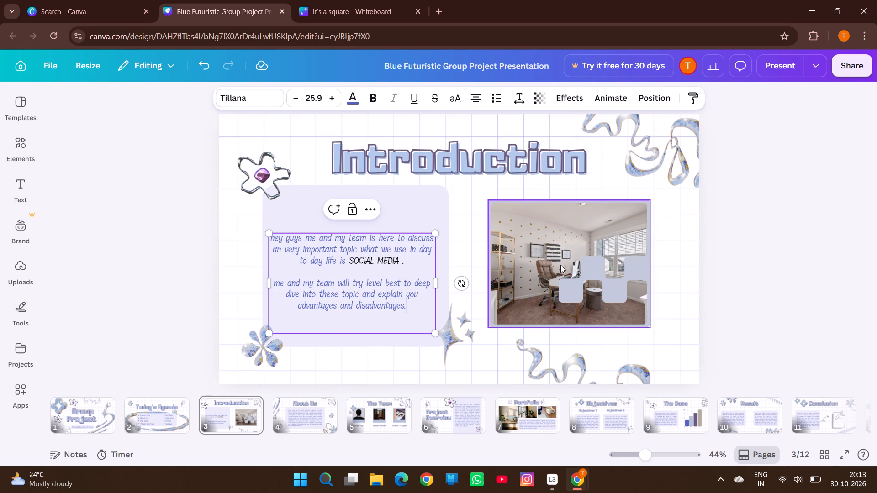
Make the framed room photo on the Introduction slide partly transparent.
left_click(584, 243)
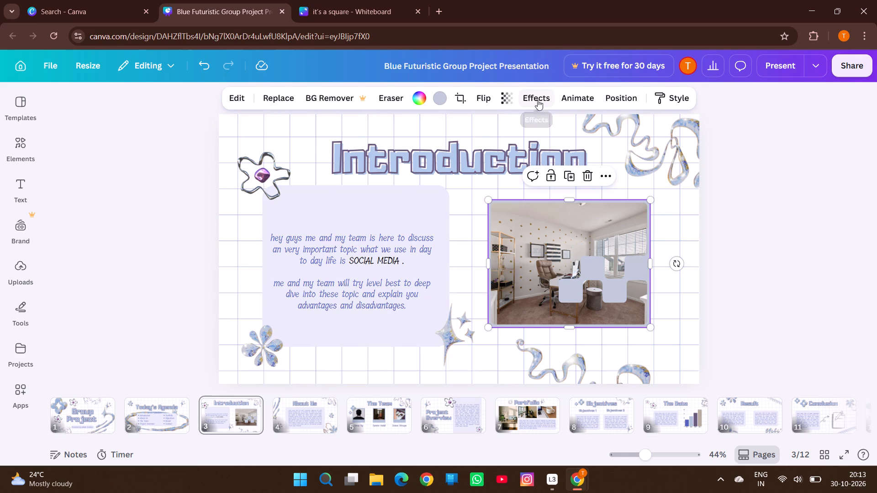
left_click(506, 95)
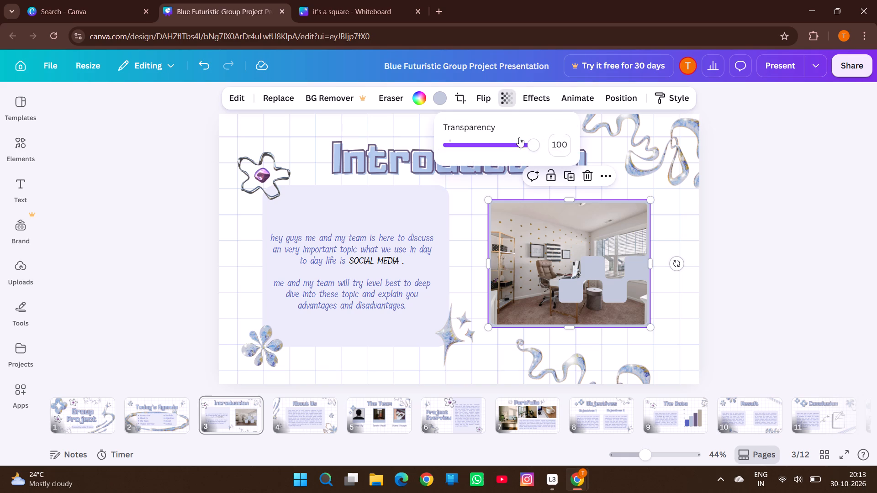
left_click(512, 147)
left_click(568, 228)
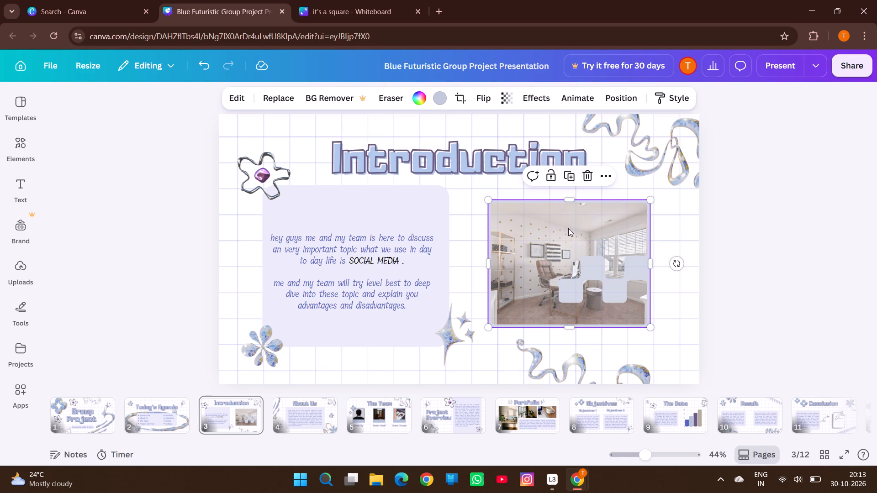
Delete the room photo from the Introduction slide's frame, keeping the empty frame.
left_click(545, 231)
left_click(586, 178)
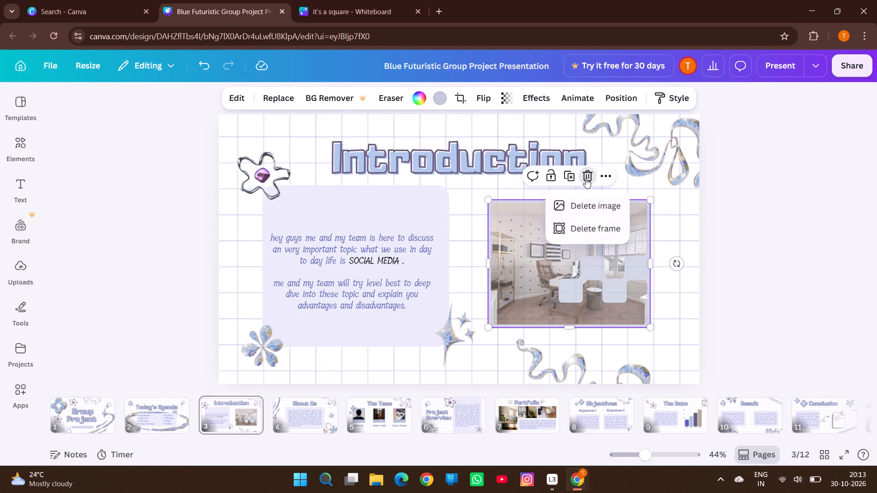
left_click(591, 210)
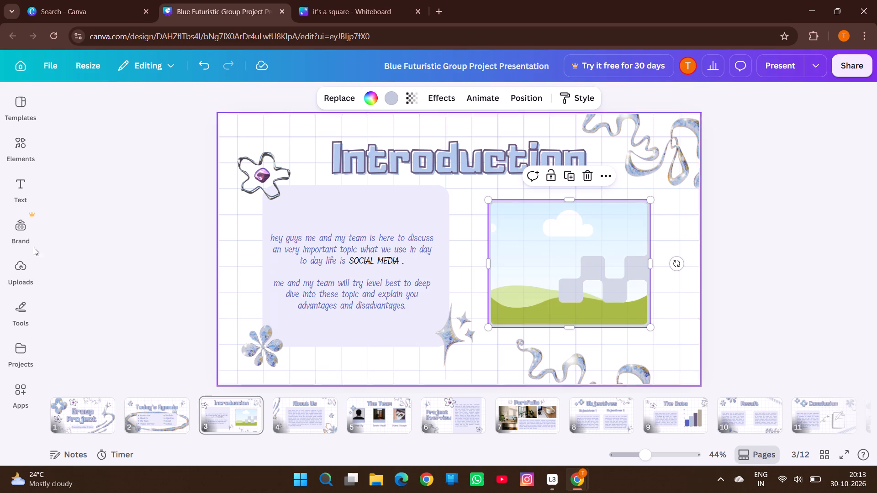
Search the design elements for "social media".
left_click(17, 160)
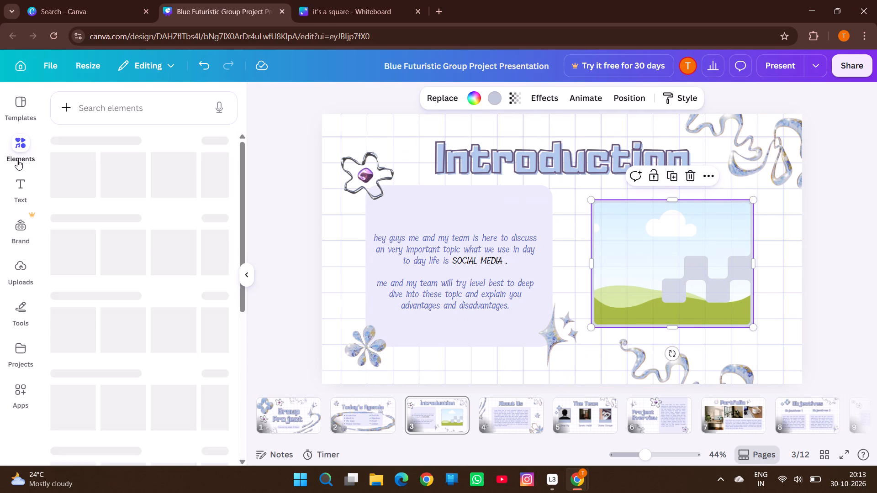
left_click(108, 111)
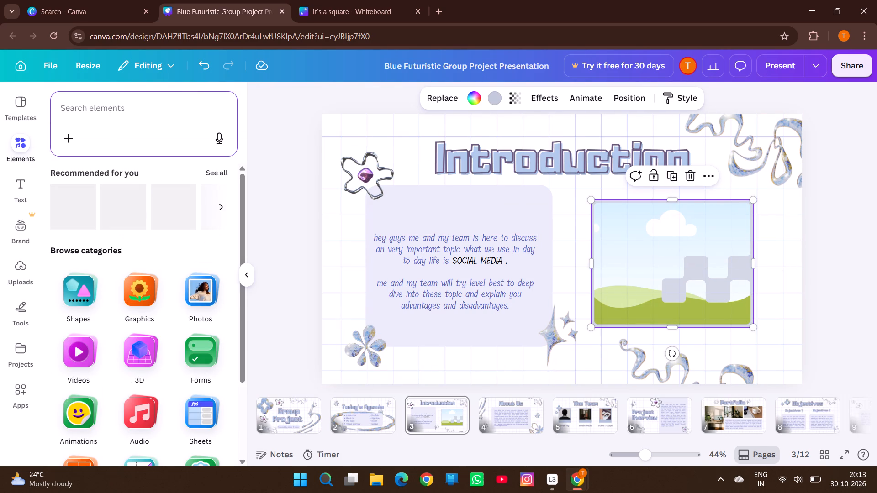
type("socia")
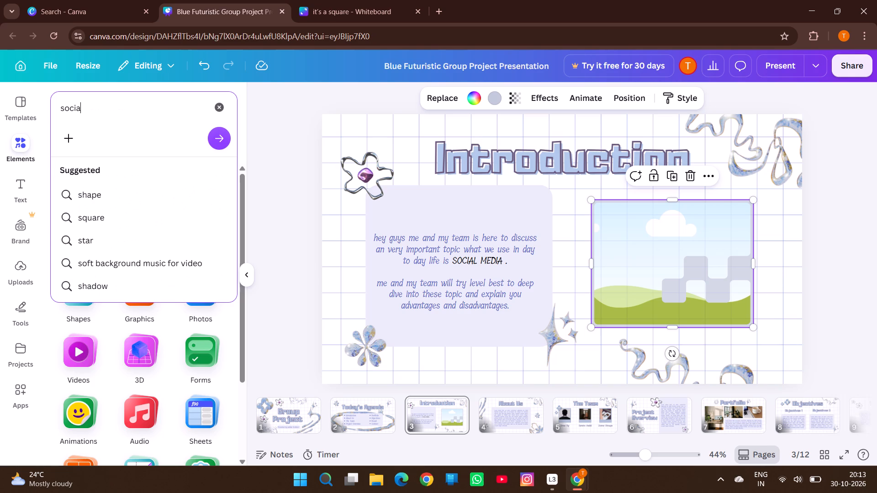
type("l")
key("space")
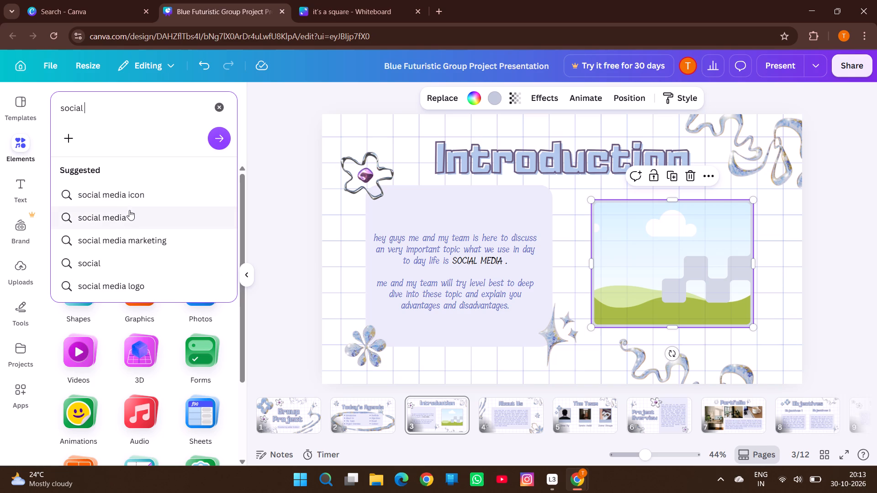
left_click(129, 210)
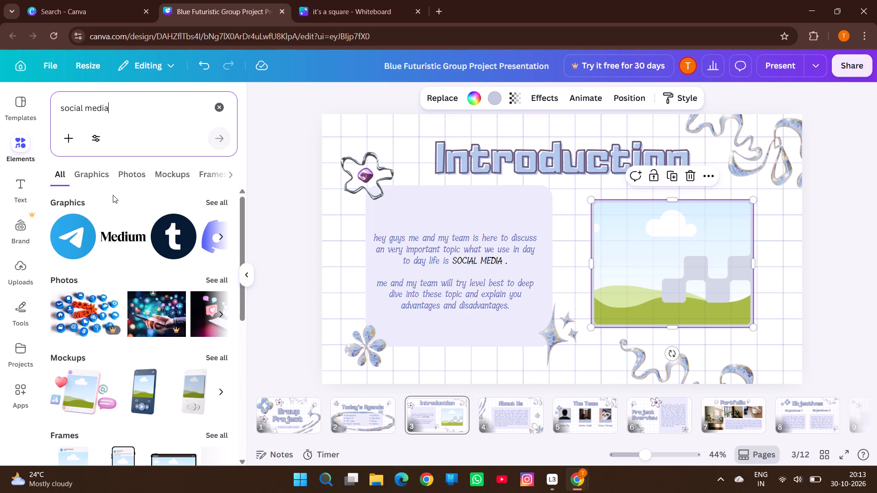
Fill the Introduction slide's empty frame with the photo of a crowd in white T-shirts looking at their phones.
scroll(101, 288, "down", 1)
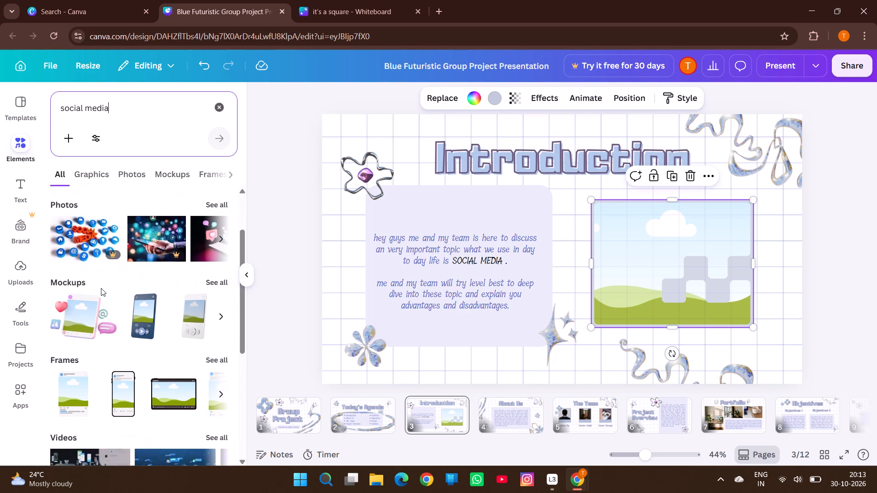
scroll(101, 288, "down", 3)
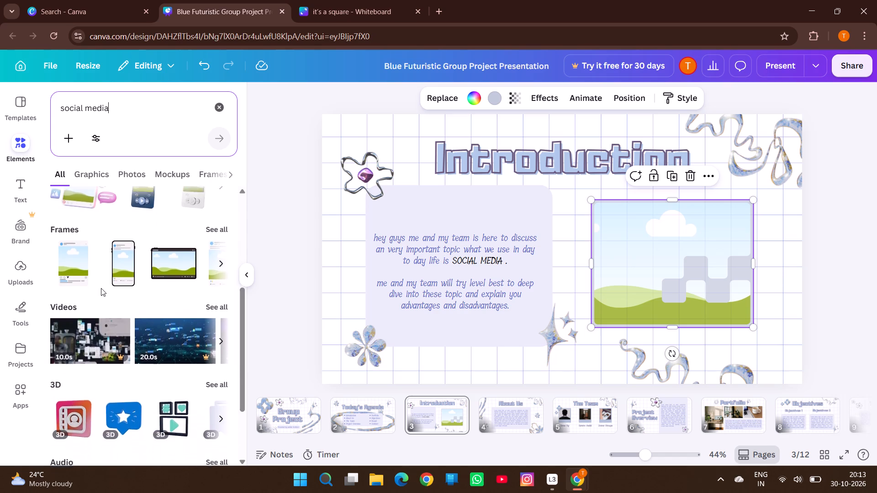
scroll(101, 288, "down", 2)
scroll(101, 288, "up", 2)
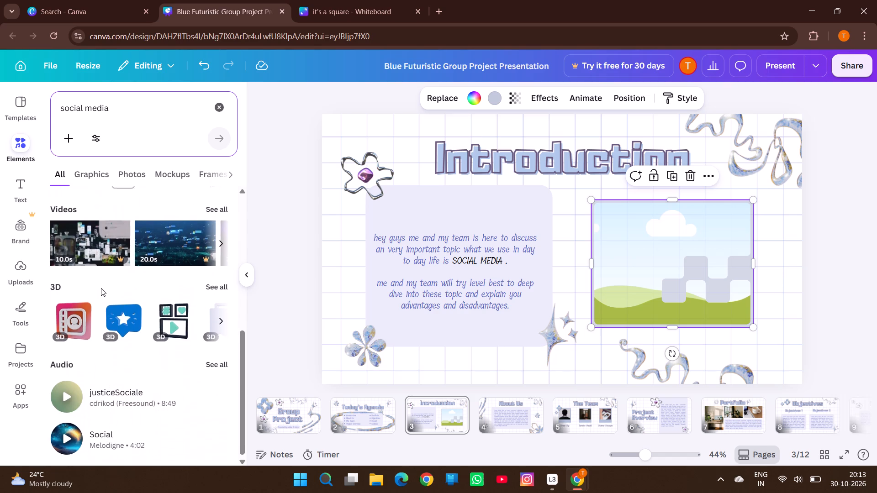
scroll(101, 288, "up", 4)
scroll(148, 250, "left", 2)
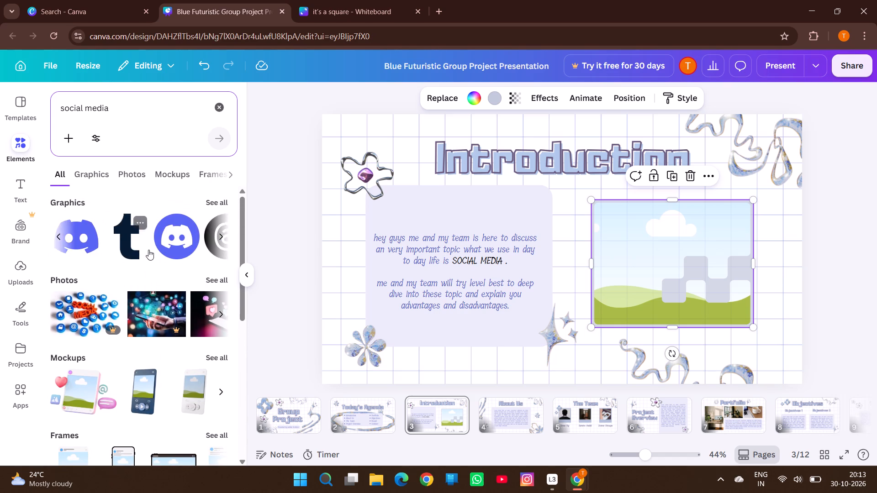
scroll(148, 250, "left", 3)
scroll(148, 250, "down", 1)
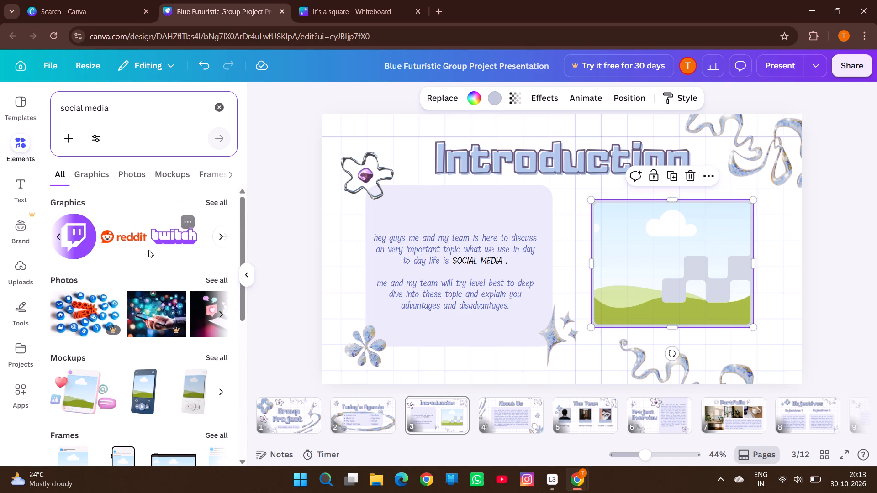
scroll(156, 315, "left", 4)
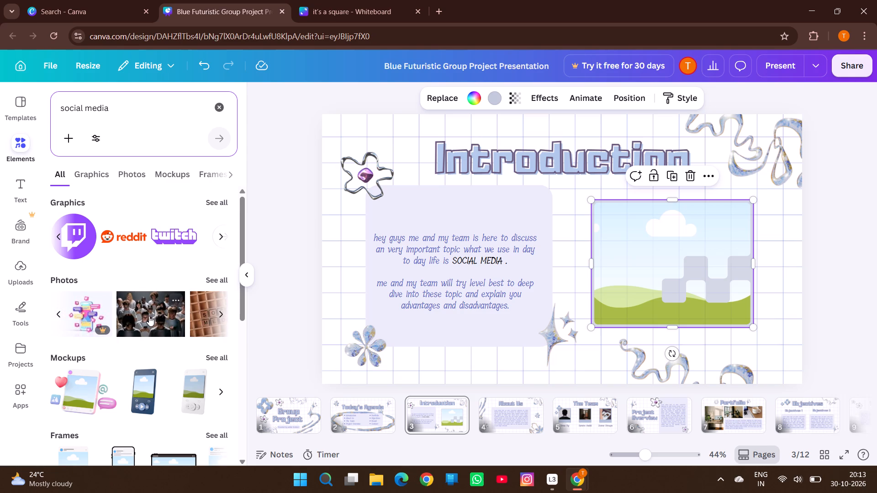
left_click(149, 316)
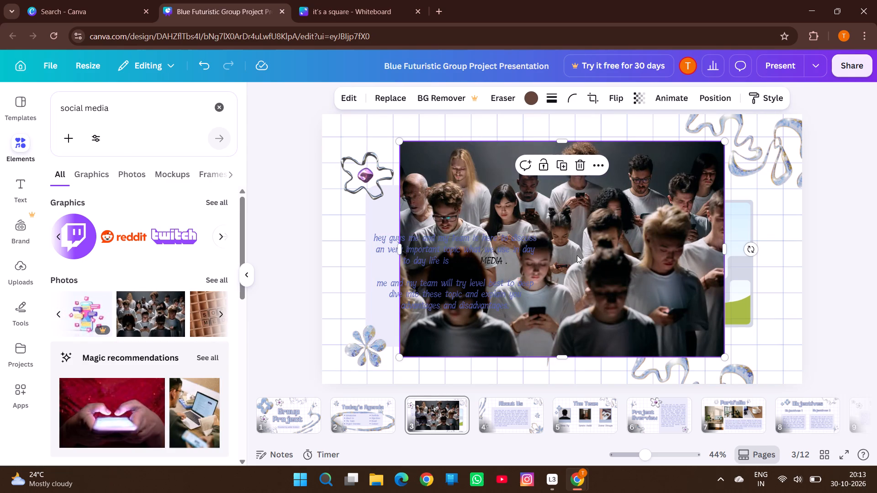
left_click_drag(637, 236, 693, 234)
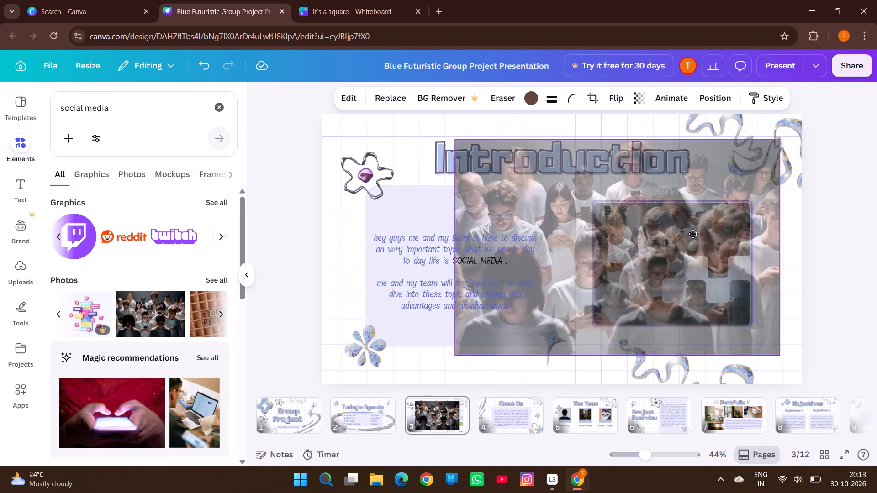
left_click_drag(693, 234, 729, 248)
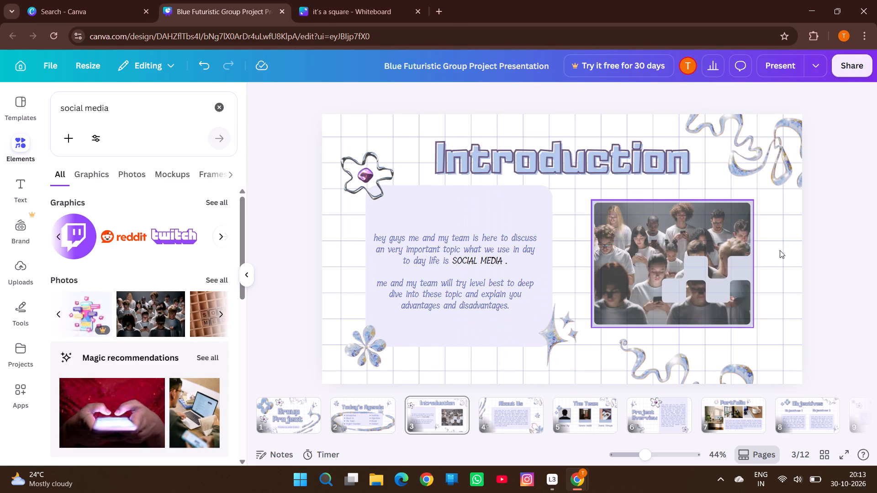
Set the transparency value of the framed crowd photo to 98.
left_click(665, 240)
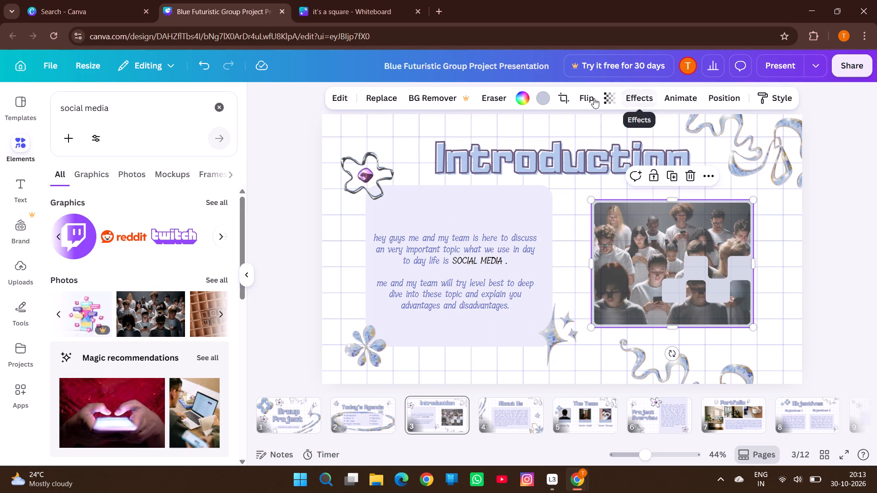
left_click(608, 98)
left_click(636, 143)
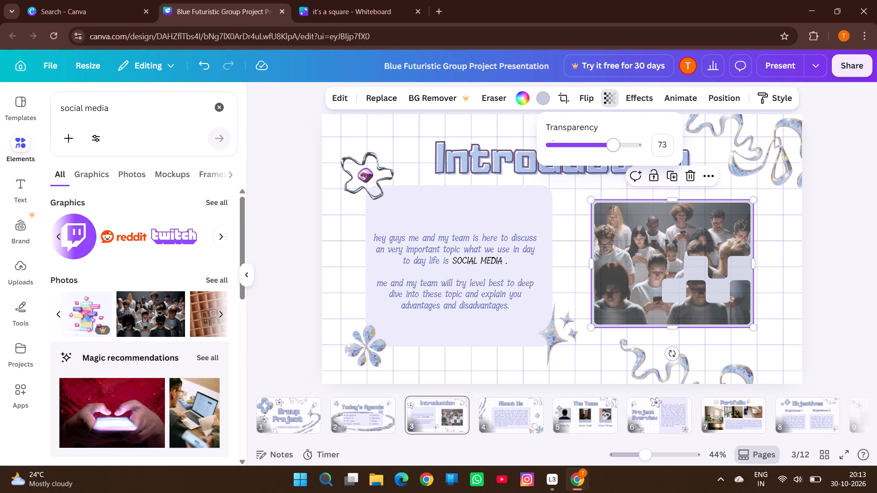
left_click(774, 248)
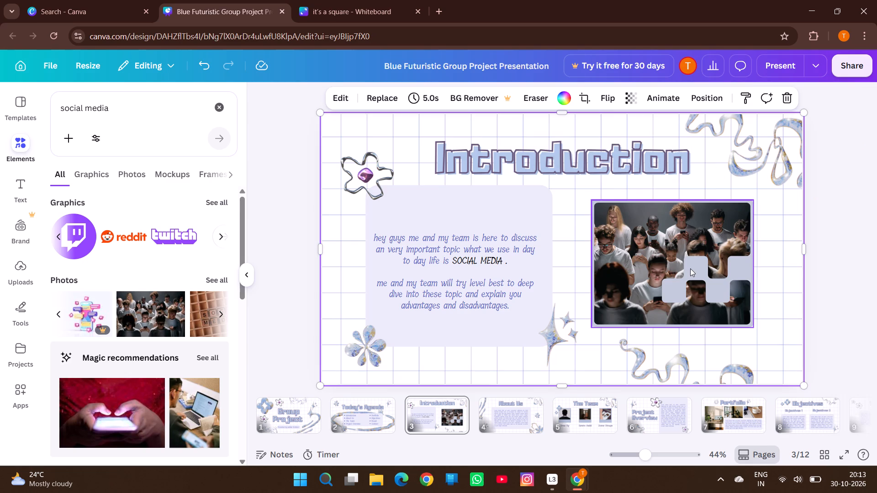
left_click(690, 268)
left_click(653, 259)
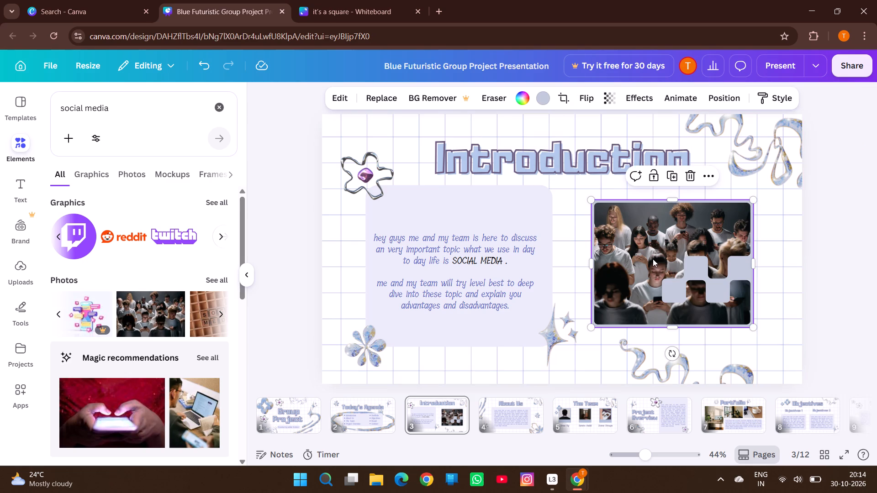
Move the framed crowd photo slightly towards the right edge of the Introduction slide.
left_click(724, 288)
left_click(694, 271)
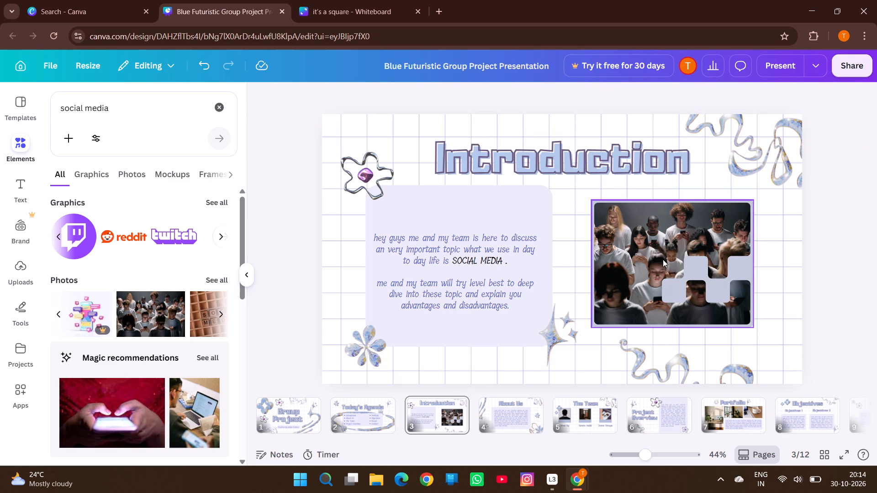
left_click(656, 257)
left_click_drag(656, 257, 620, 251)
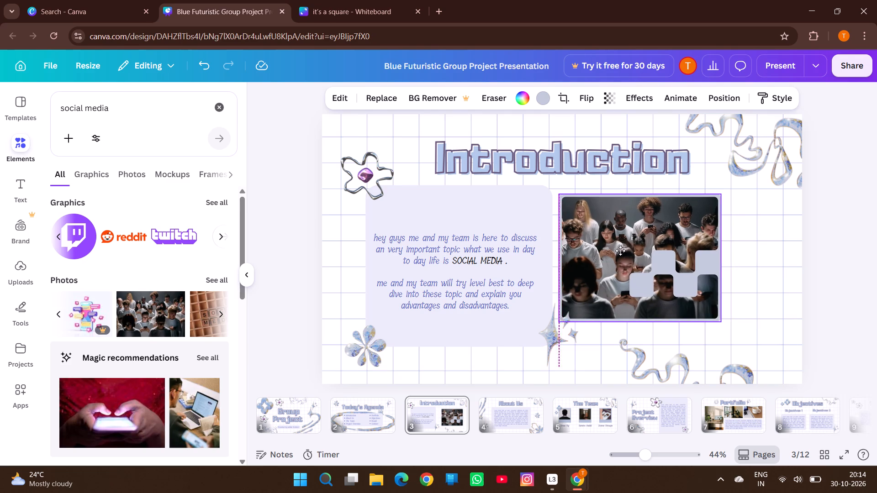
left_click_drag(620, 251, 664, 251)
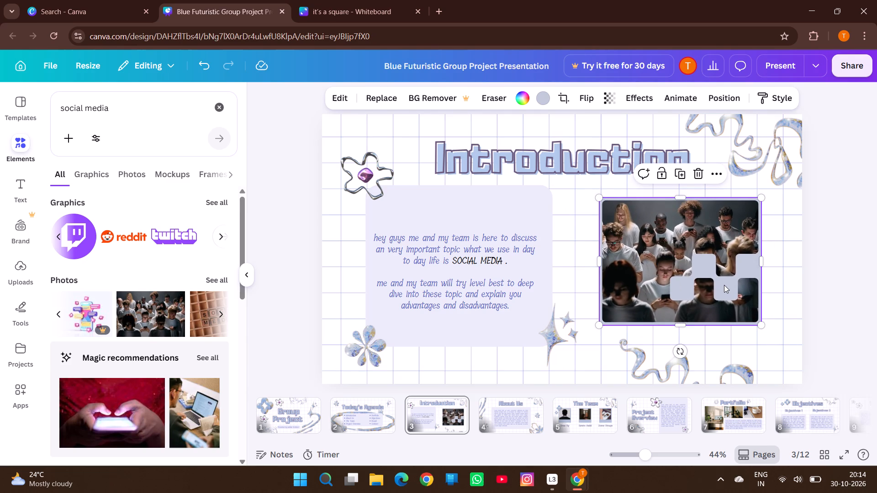
Detach the crowd photo from its frame on the Introduction slide.
right_click(724, 285)
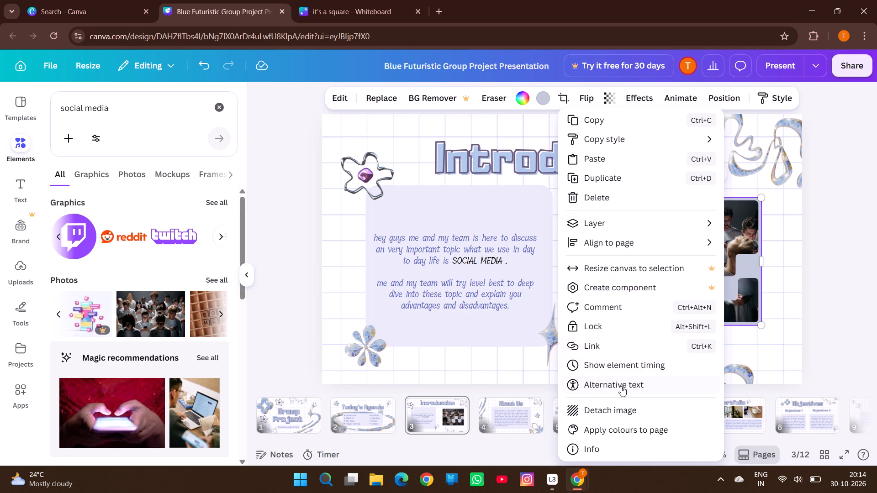
left_click(615, 408)
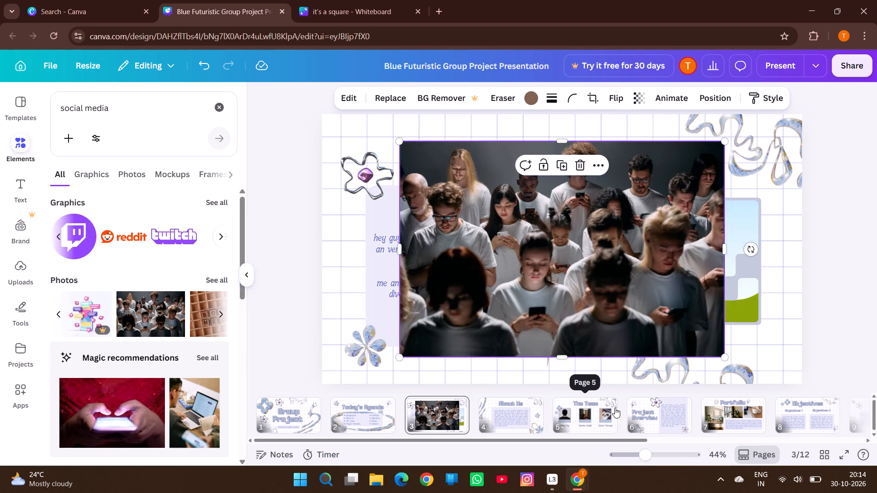
Delete the emptied frame behind the detached crowd photo.
left_click(744, 281)
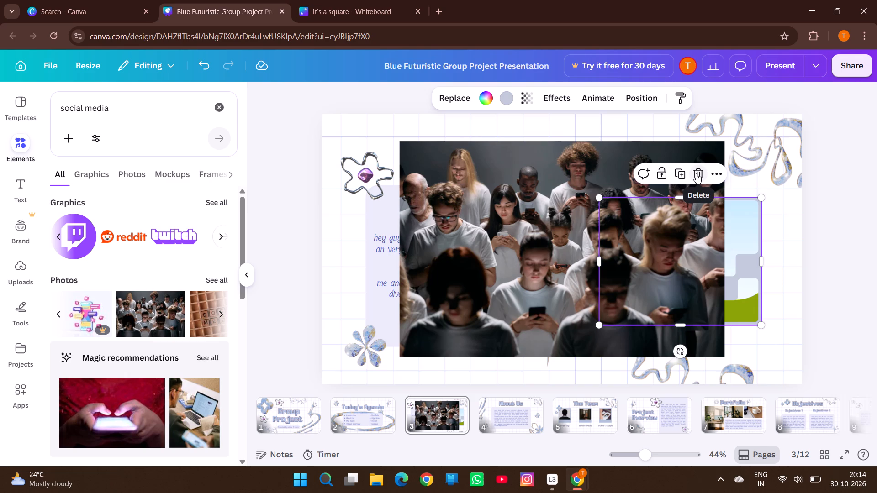
left_click(743, 246)
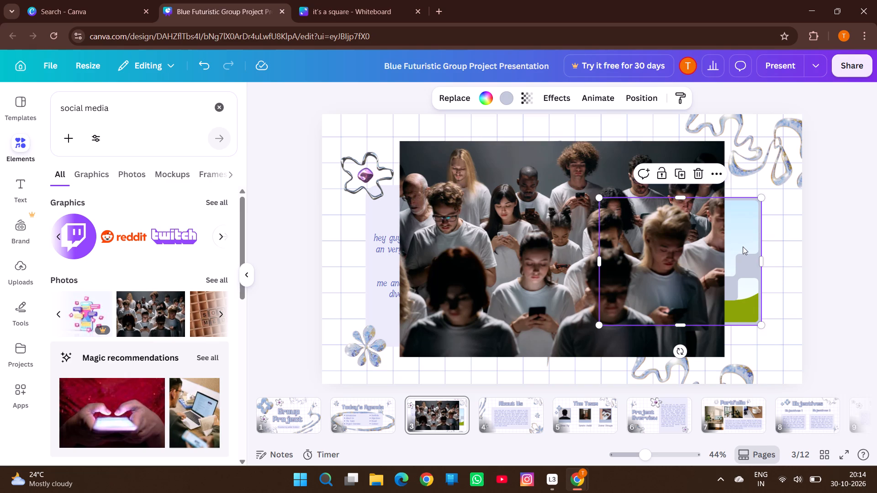
left_click(743, 246)
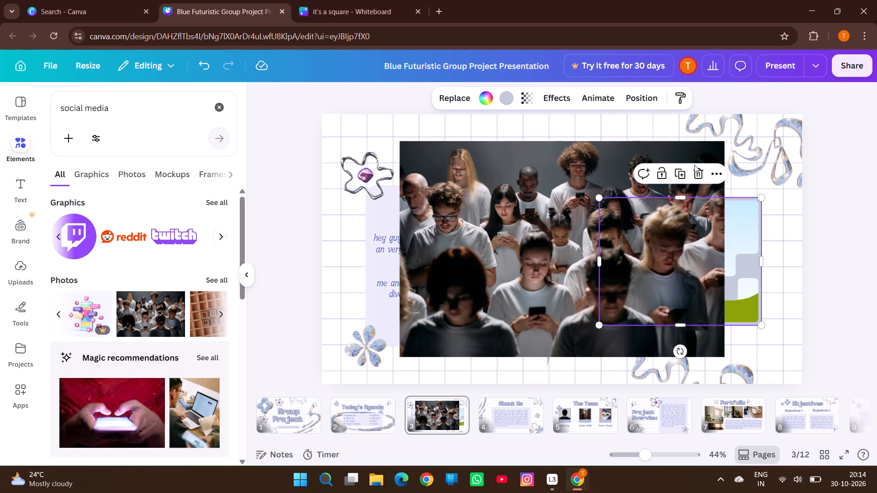
left_click(694, 173)
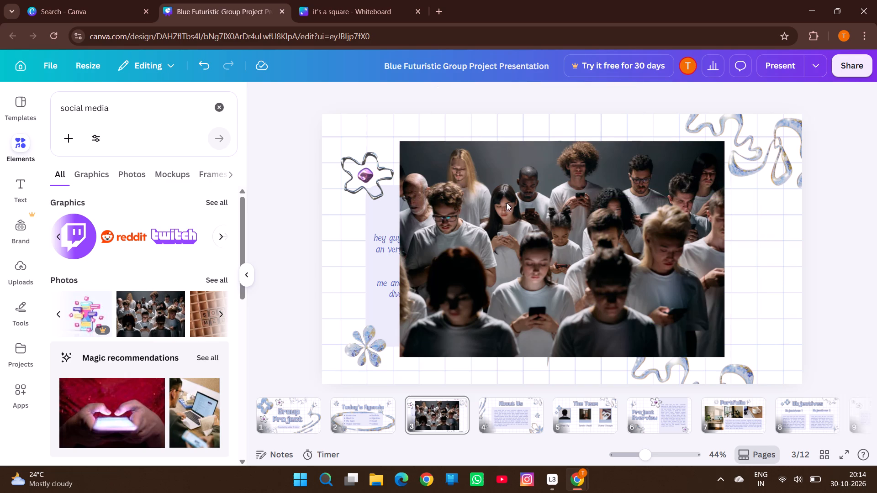
Shrink the crowd photo to about 630 wide and place it beside the introduction text box, below the title.
left_click(417, 156)
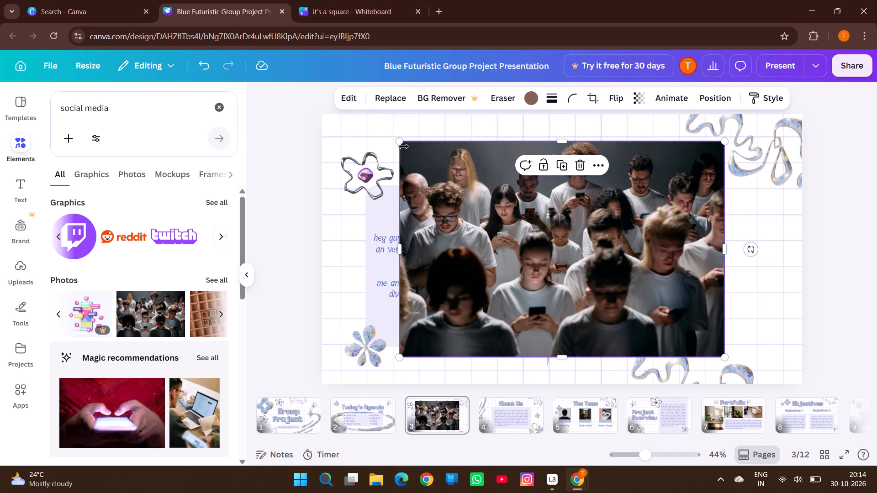
left_click_drag(400, 141, 576, 227)
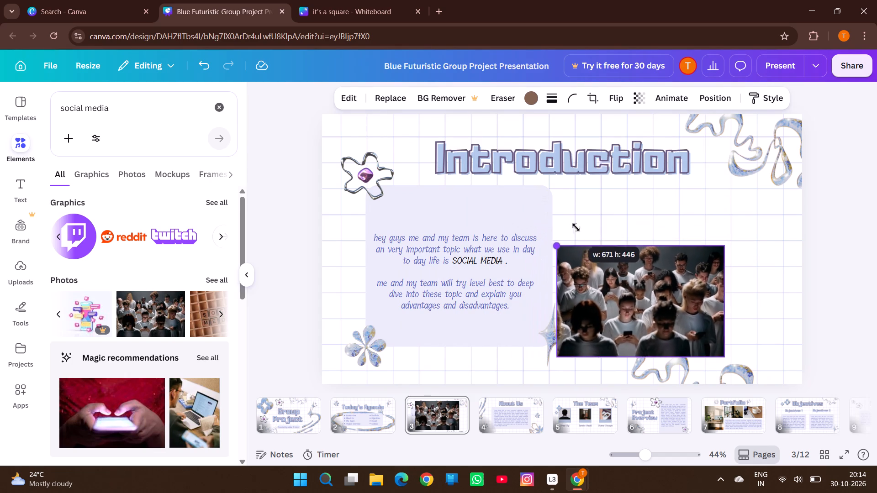
left_click_drag(576, 227, 582, 229)
scroll(611, 294, "up", 1)
left_click_drag(638, 312, 666, 266)
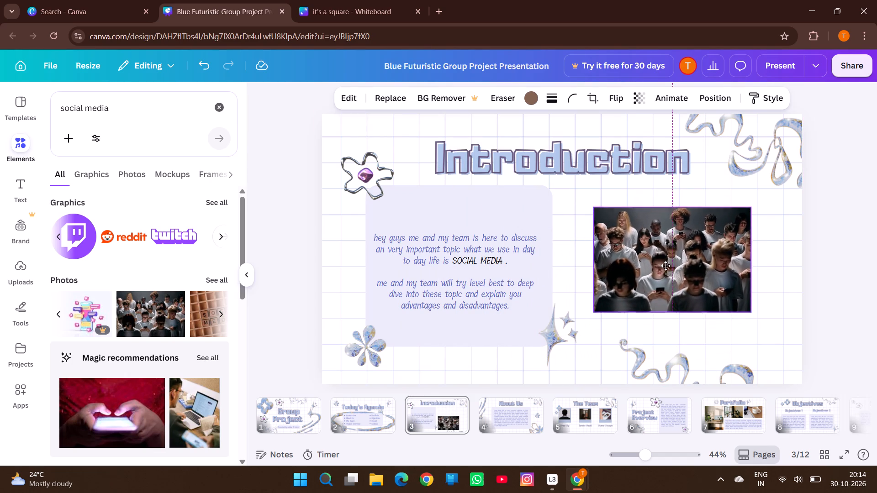
left_click_drag(666, 266, 660, 263)
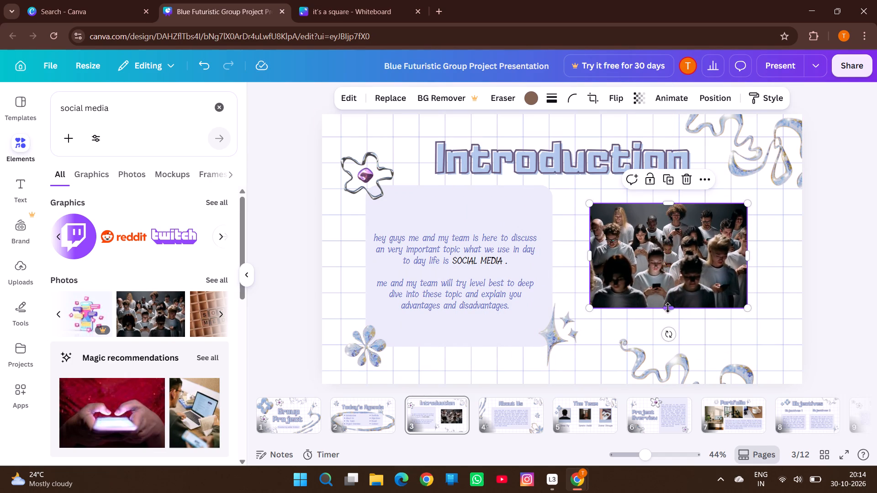
Crop the crowd photo slightly shorter from its bottom edge and extend its left edge a little.
left_click_drag(668, 307, 673, 303)
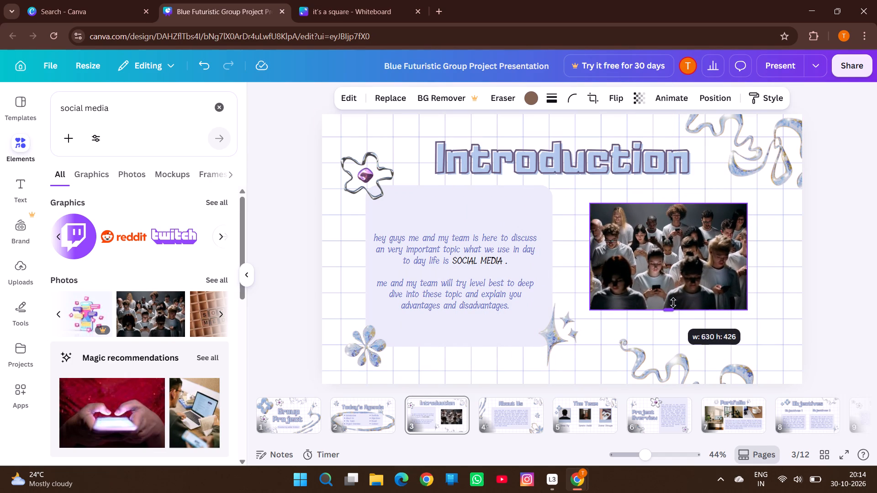
left_click_drag(673, 303, 678, 299)
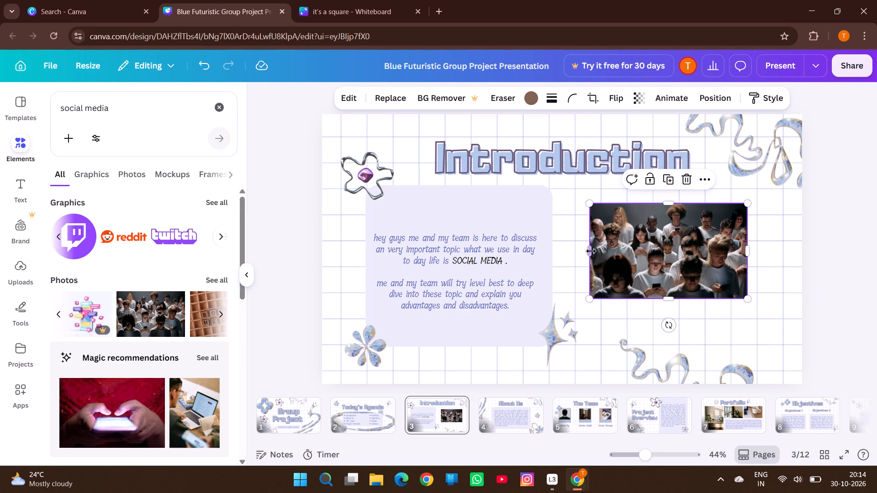
left_click(589, 250)
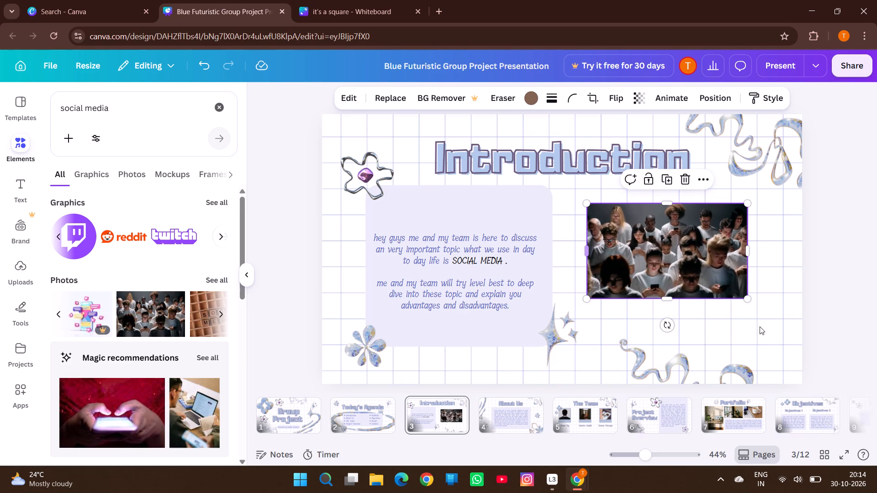
left_click(771, 268)
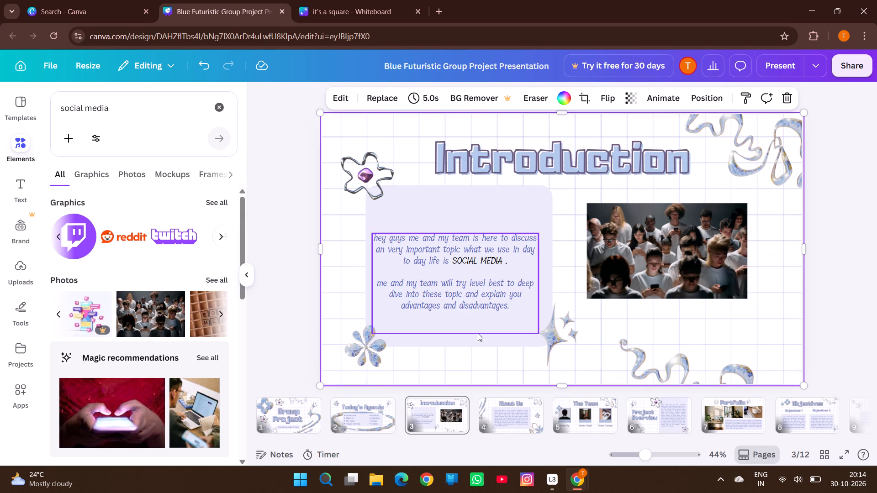
Nudge the About Us slide's body text box slightly up and left, and clear its placeholder paragraph.
left_click(497, 409)
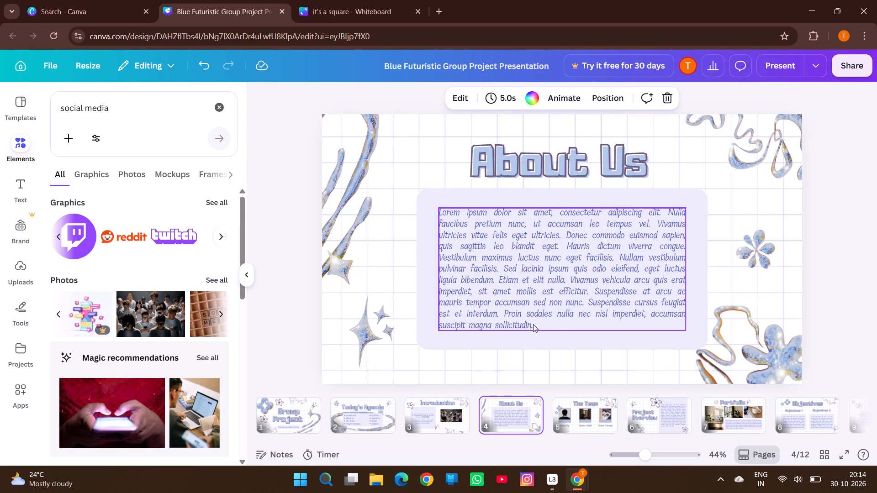
left_click_drag(533, 325, 527, 317)
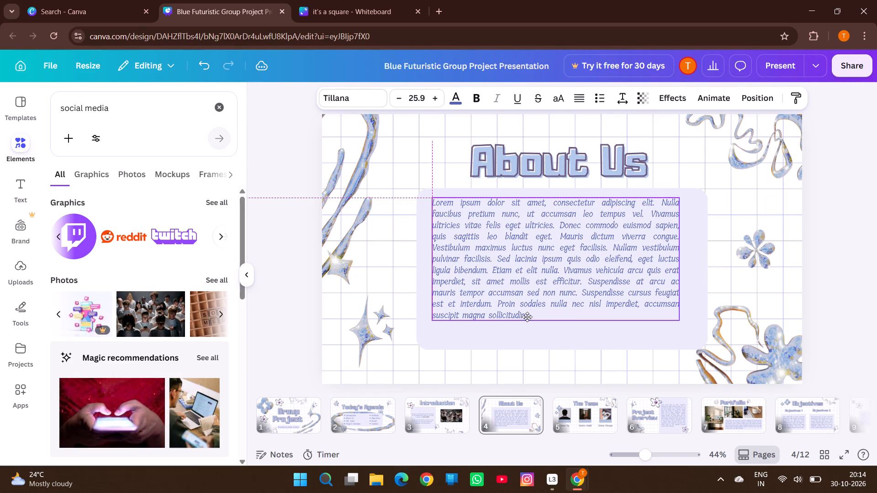
left_click_drag(527, 317, 530, 318)
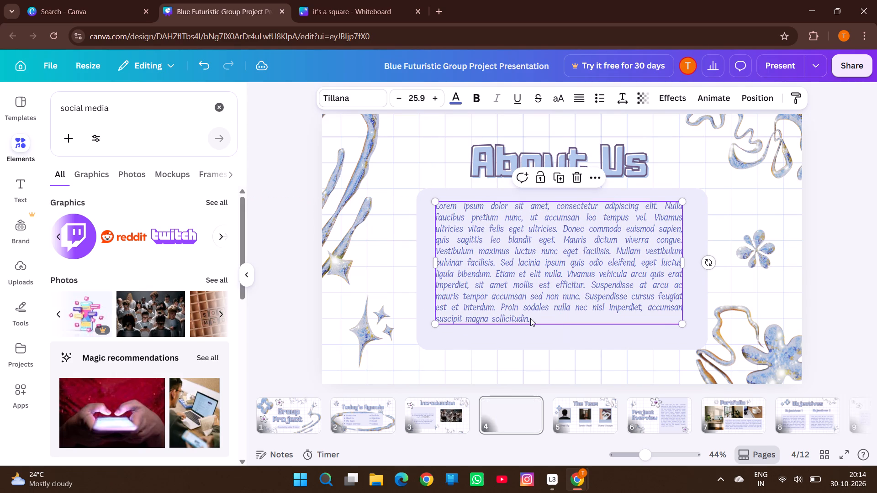
left_click(535, 315)
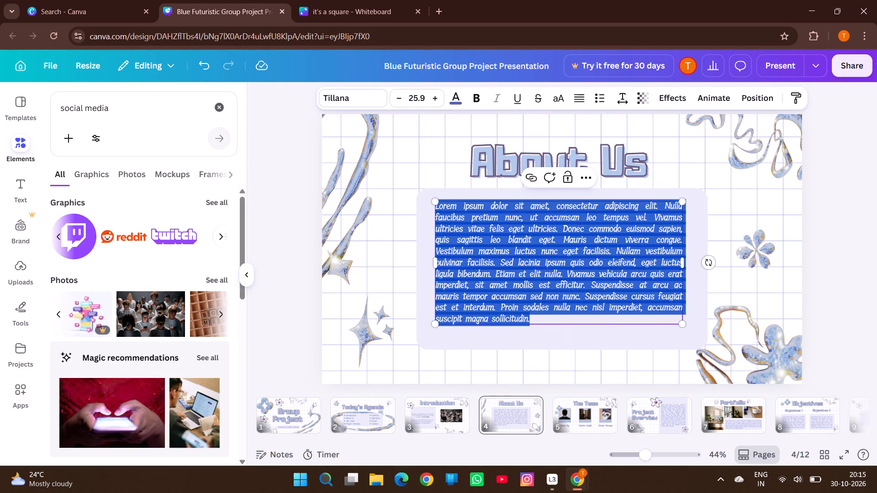
key("BackSpace")
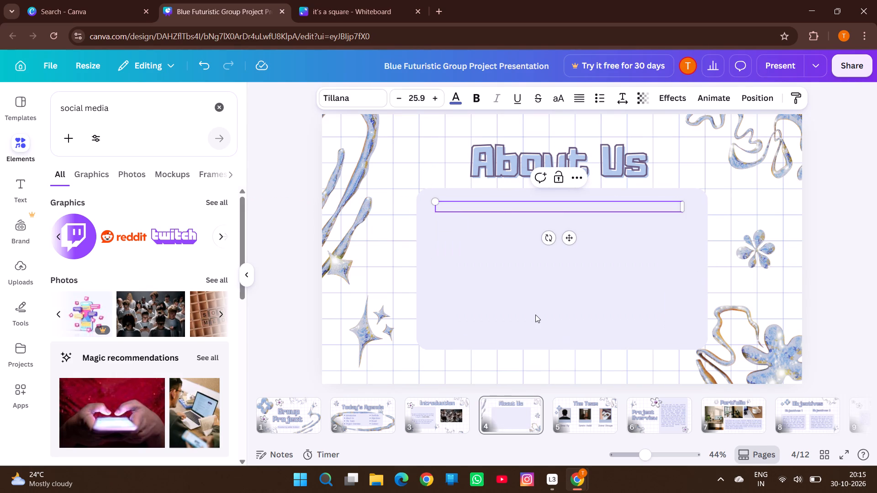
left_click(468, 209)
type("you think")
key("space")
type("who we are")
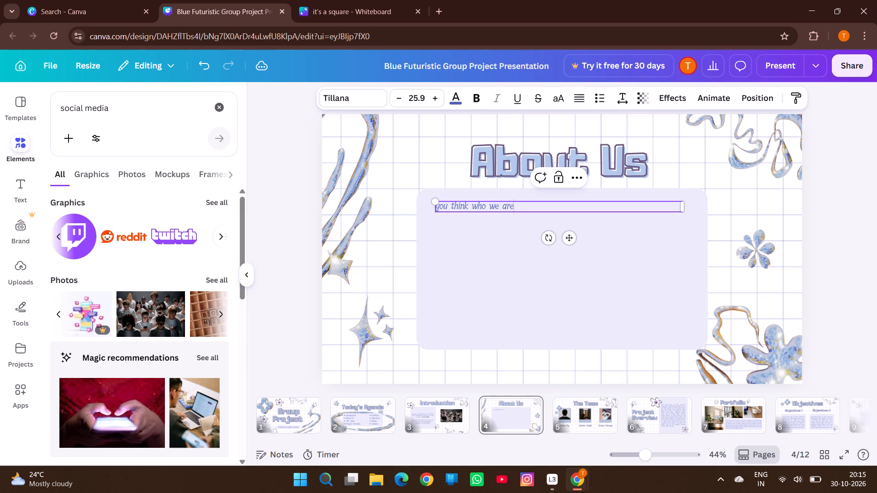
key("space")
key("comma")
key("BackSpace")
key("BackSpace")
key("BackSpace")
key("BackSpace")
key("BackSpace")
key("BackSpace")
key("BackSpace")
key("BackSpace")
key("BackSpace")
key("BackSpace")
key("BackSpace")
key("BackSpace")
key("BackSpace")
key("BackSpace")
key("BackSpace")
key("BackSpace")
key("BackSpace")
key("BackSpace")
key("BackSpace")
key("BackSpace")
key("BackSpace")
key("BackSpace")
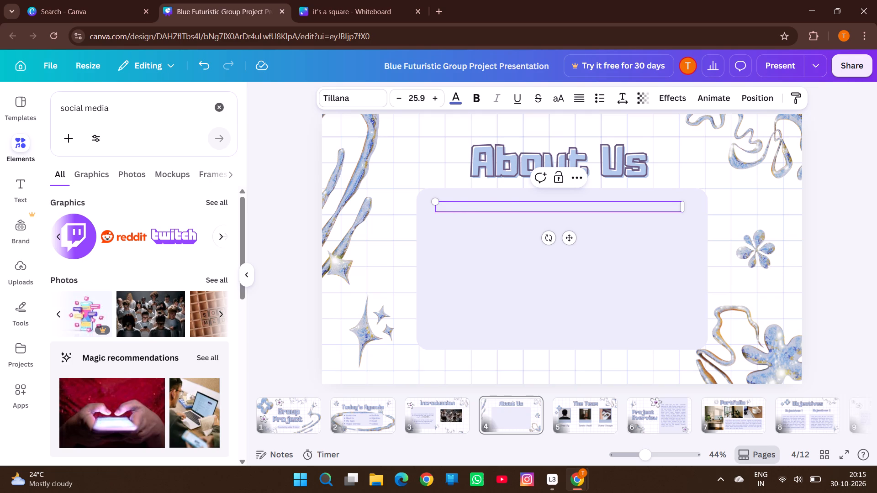
Begin the About Us body text with "we work as social awarness volunteer from far apart to guide student that".
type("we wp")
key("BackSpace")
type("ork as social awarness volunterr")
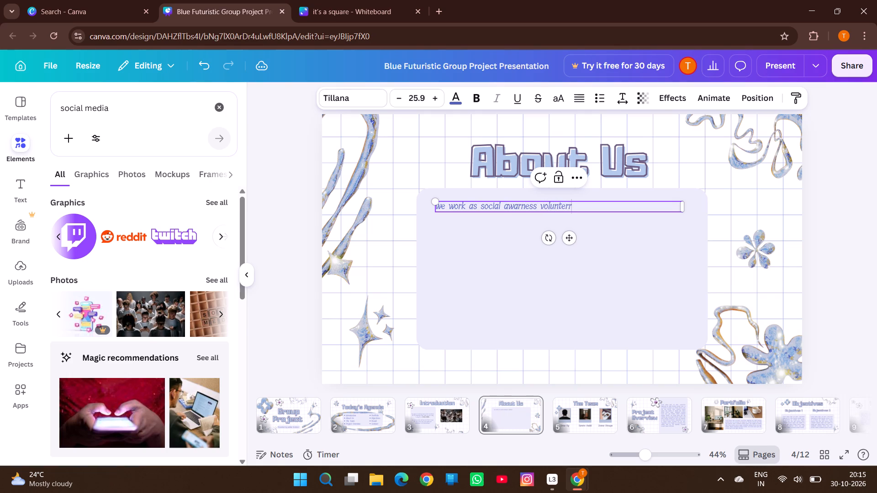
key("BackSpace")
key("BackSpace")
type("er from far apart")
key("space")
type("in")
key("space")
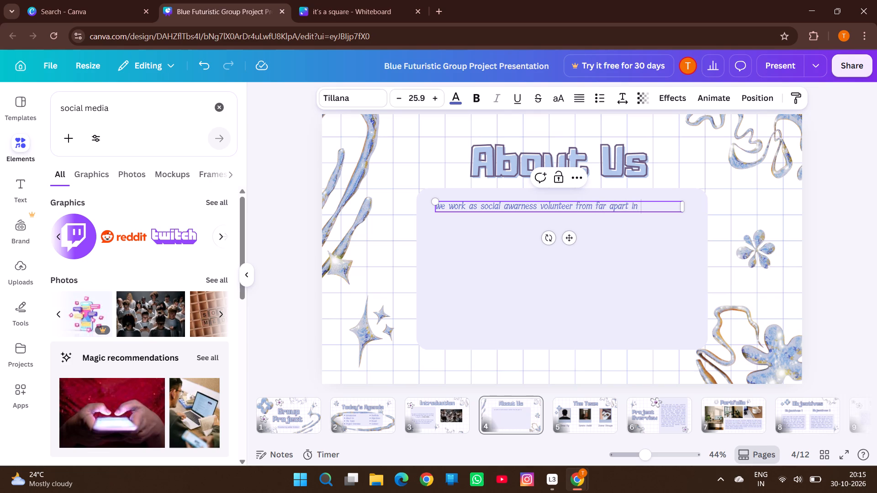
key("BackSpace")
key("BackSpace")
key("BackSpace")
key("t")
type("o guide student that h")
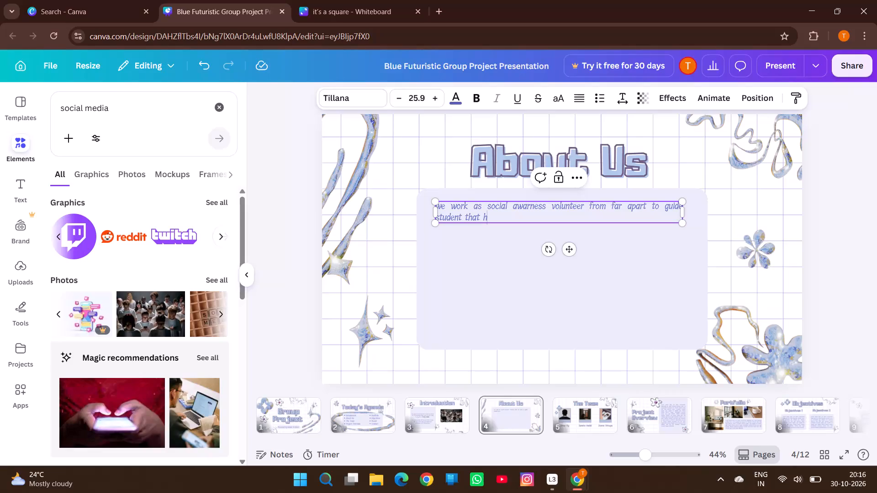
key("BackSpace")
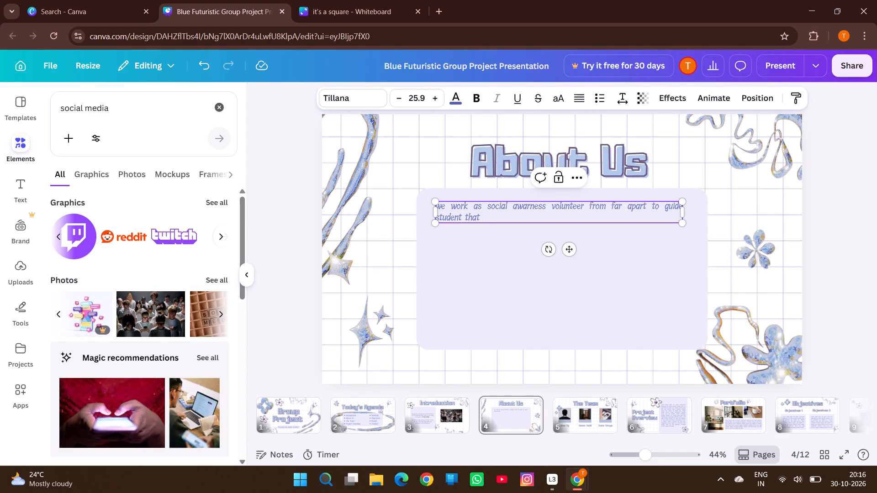
Continue the About Us sentence with "as social media is look quite useful".
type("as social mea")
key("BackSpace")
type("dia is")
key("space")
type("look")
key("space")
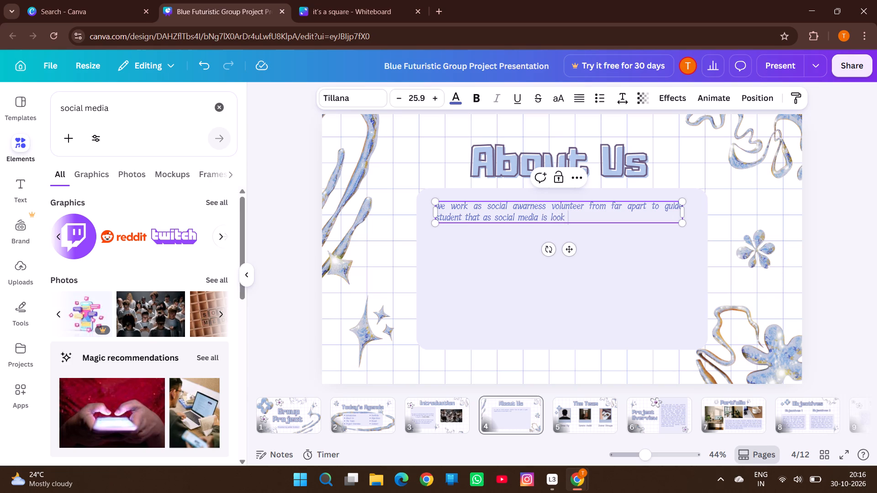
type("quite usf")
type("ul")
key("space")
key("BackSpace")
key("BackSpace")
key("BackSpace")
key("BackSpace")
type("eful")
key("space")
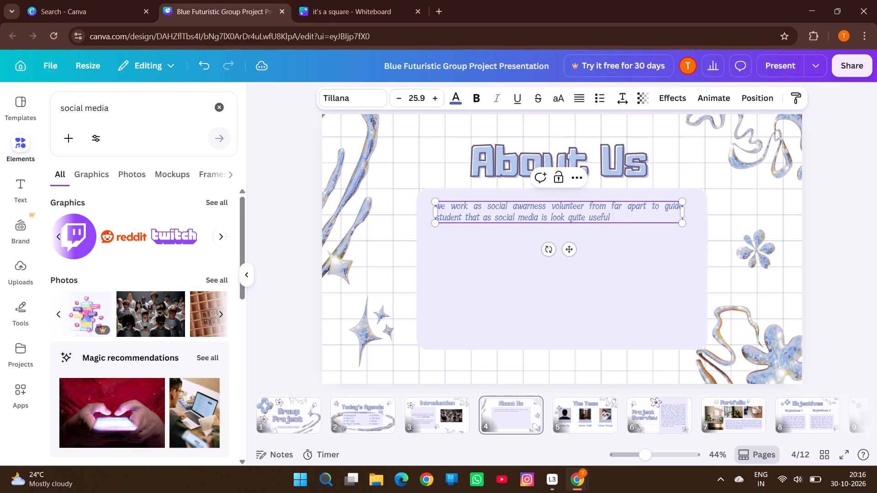
Complete the About Us sentence with "but it also be more dangerous ..".
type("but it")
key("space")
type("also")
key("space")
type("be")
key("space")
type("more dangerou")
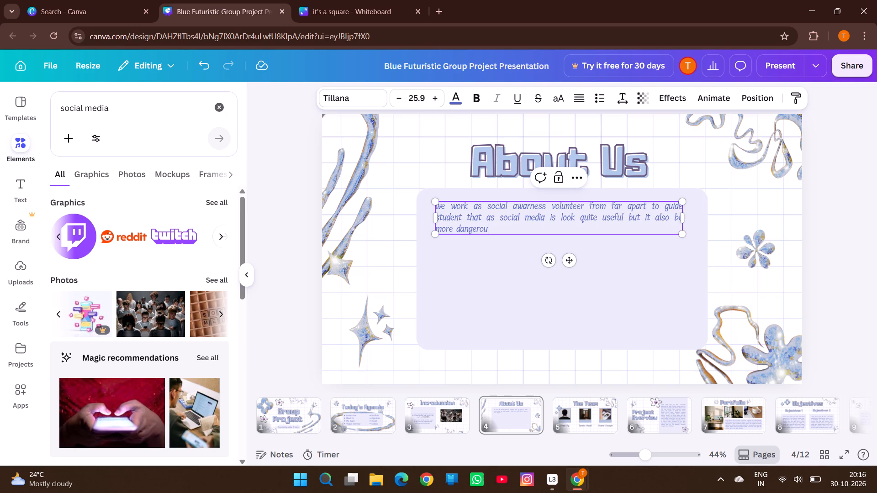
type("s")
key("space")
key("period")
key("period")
Leave a blank line below the opening paragraph and add the line "how it changes your thinking ,".
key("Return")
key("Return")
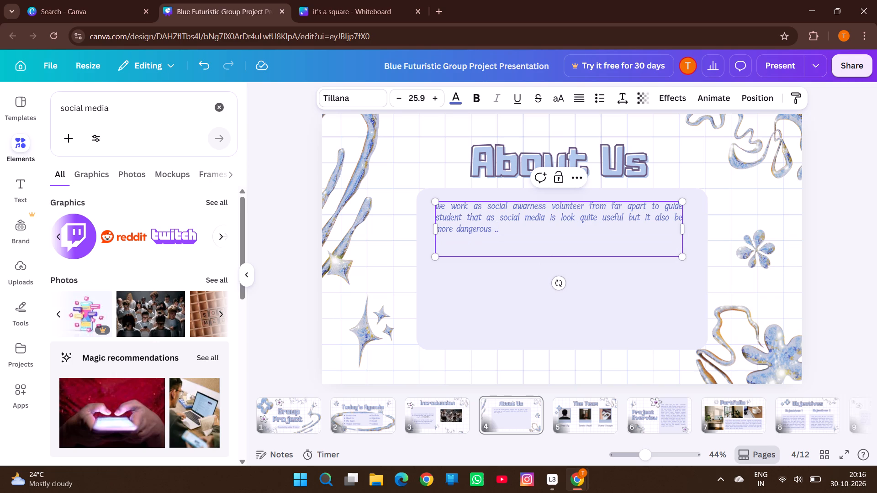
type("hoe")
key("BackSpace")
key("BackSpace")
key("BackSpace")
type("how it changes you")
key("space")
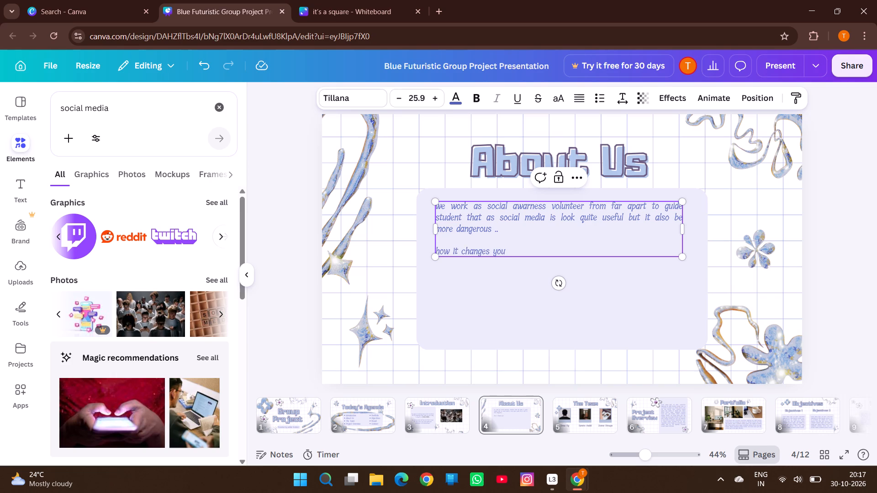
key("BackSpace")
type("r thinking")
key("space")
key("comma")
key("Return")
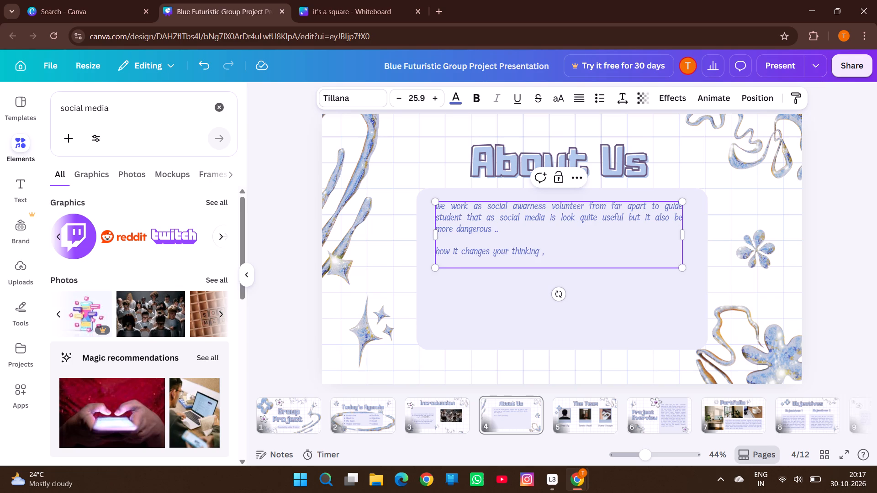
Add the lines "mood swings ," and "judging things ," below "how it changes your thinking ," in the About Us text.
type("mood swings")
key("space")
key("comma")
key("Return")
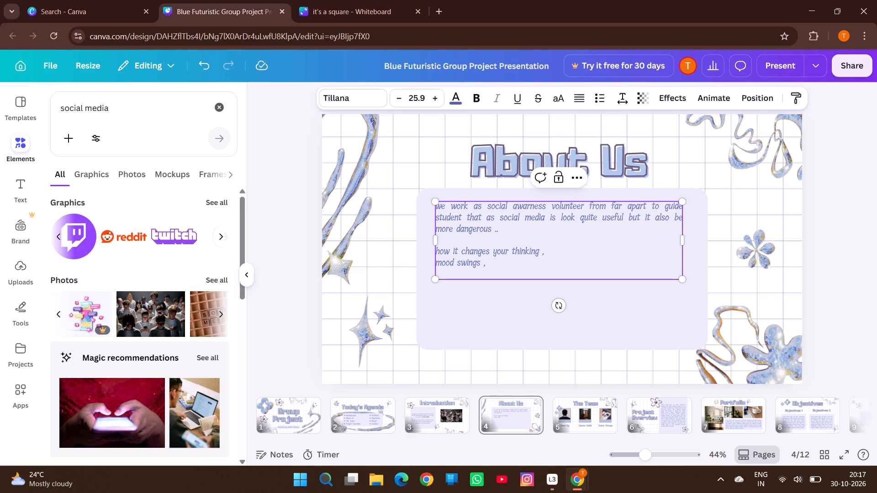
left_click(493, 273)
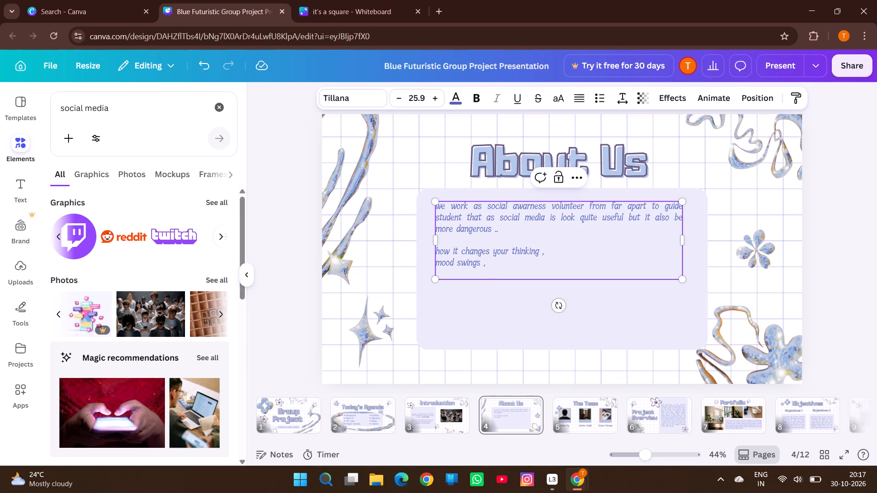
left_click(494, 267)
key("Return")
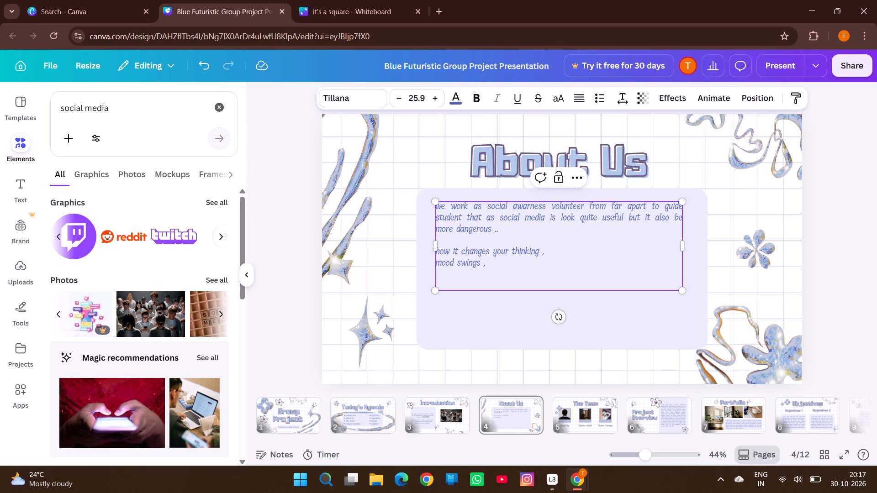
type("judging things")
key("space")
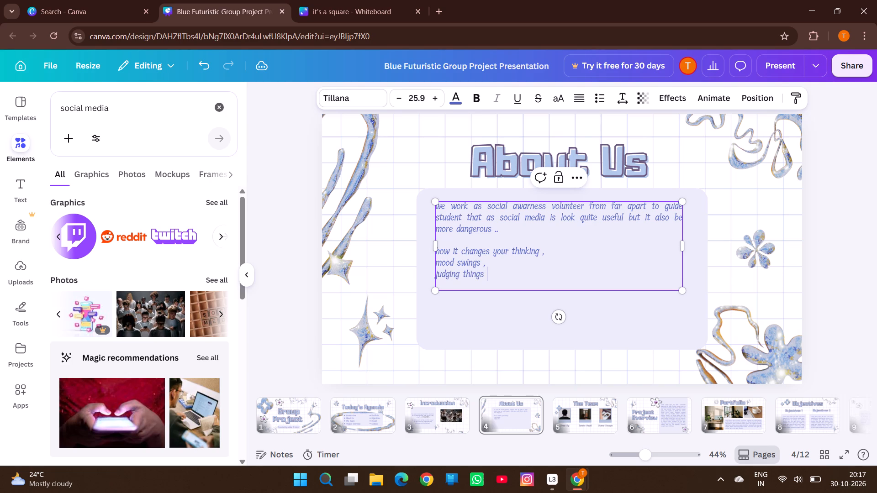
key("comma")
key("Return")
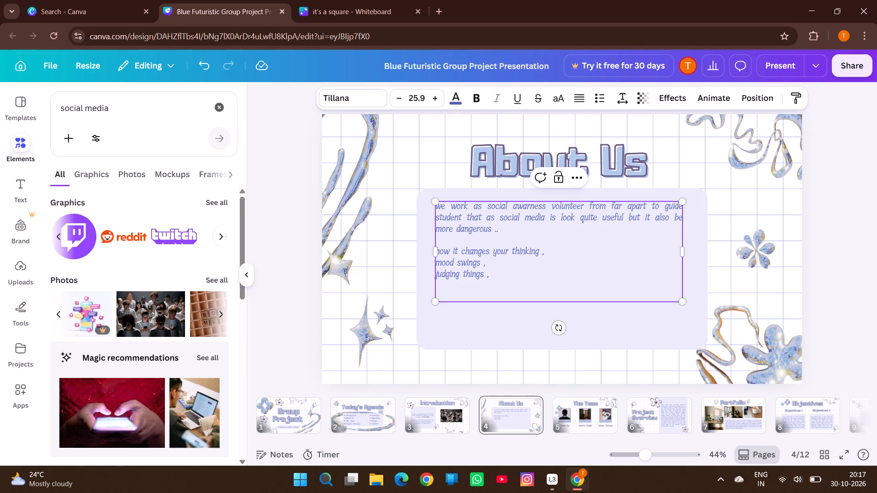
Add the line "wasting useful time," below "judging things ,".
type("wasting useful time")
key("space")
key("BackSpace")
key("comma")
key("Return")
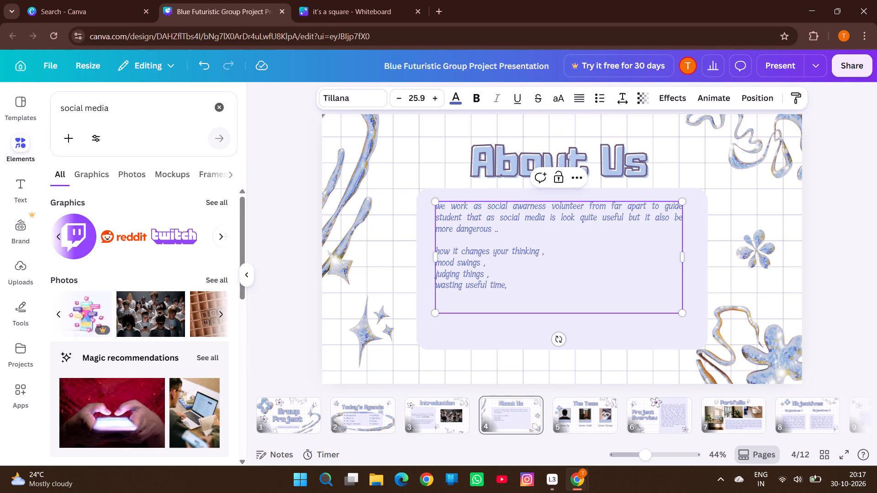
Leave a blank line below the list and add the founder's full name followed by "( senior volunteer and founder of awarness)".
left_click(460, 296)
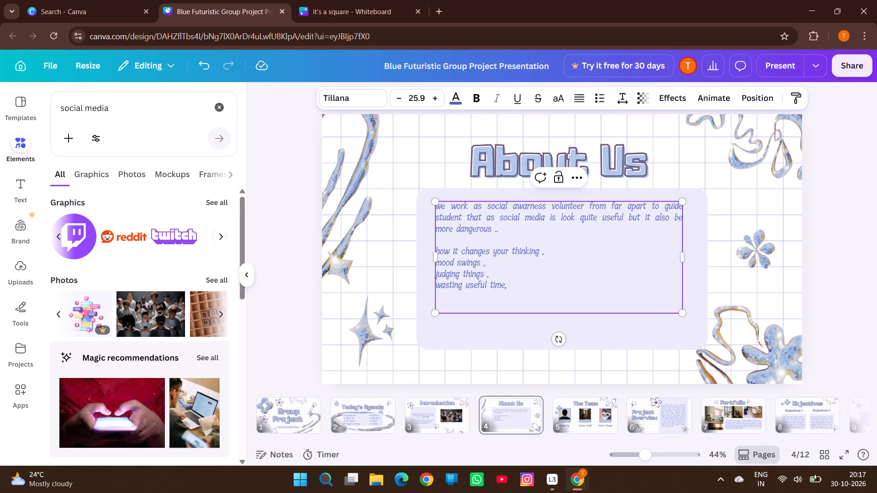
left_click(511, 284)
key("Return")
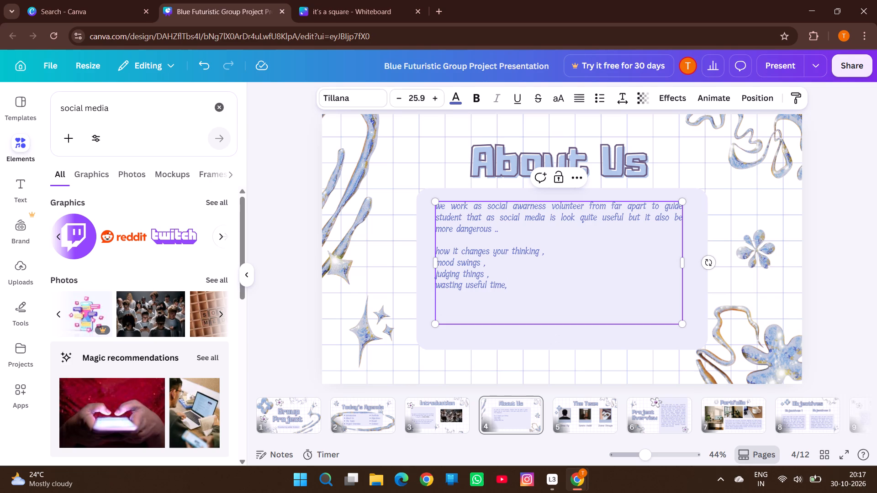
key("Return")
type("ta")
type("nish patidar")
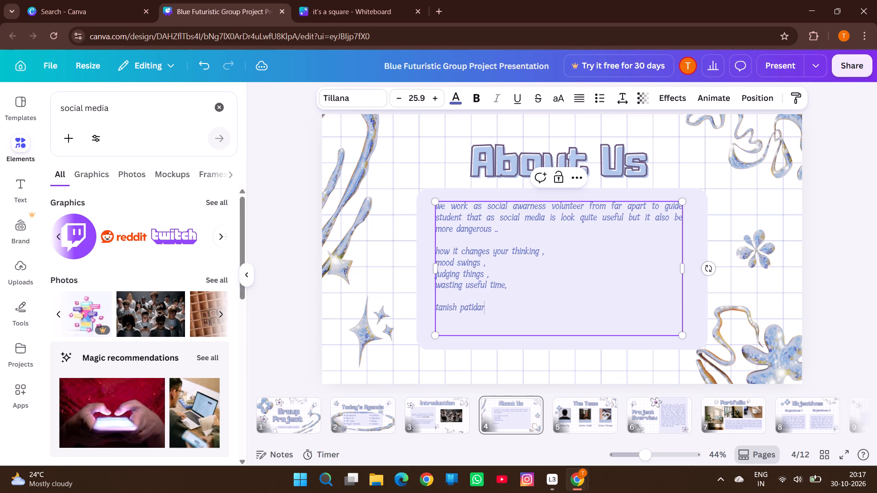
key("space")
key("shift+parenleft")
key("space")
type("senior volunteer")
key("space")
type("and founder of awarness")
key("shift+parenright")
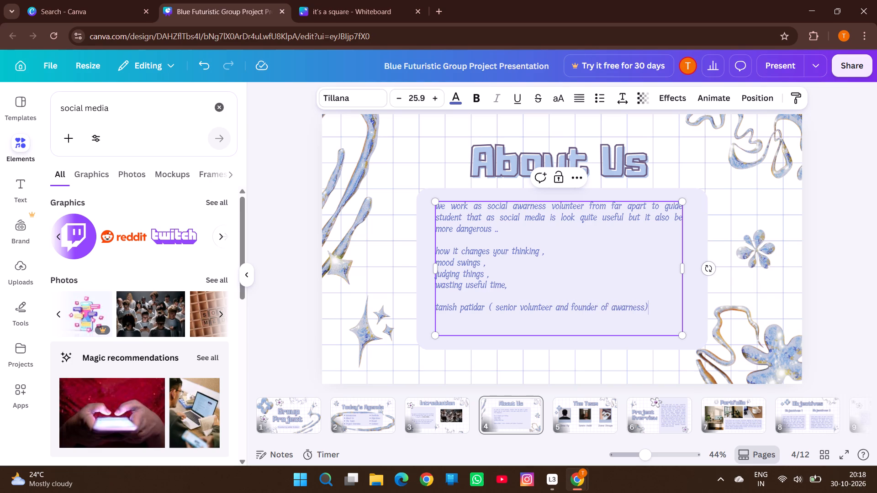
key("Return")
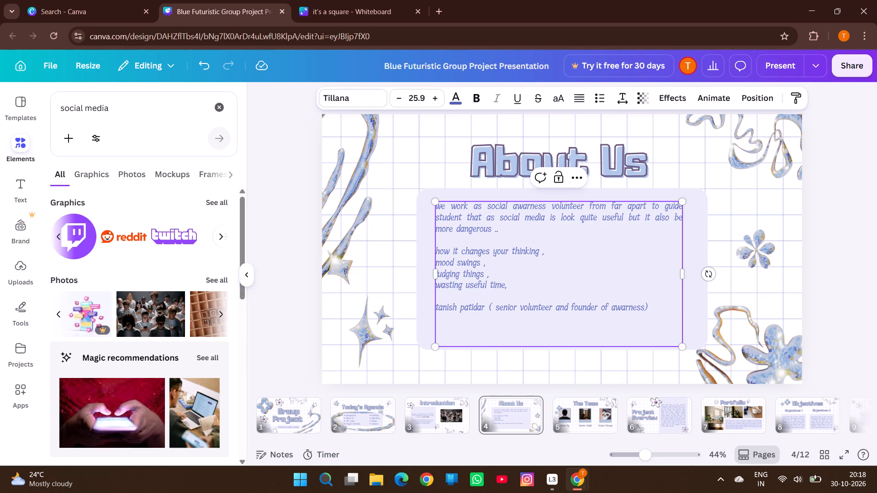
Add the second member's full name on a new line, followed by "( phd in social working experiment)".
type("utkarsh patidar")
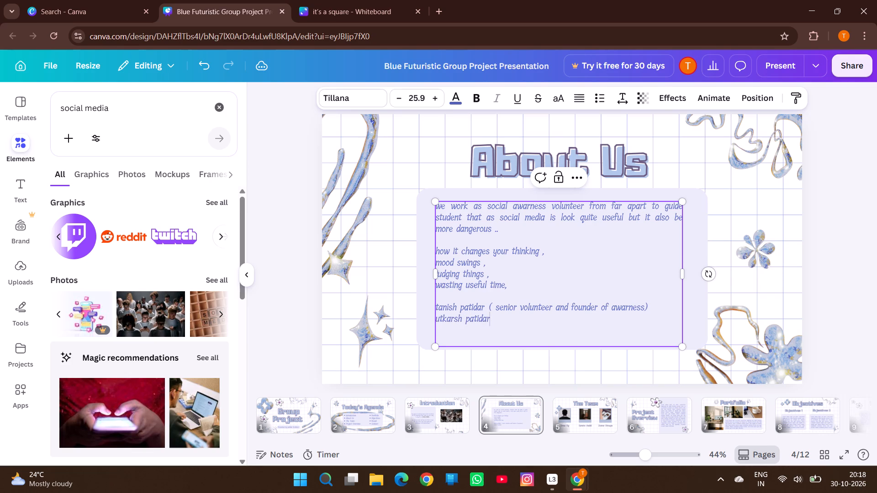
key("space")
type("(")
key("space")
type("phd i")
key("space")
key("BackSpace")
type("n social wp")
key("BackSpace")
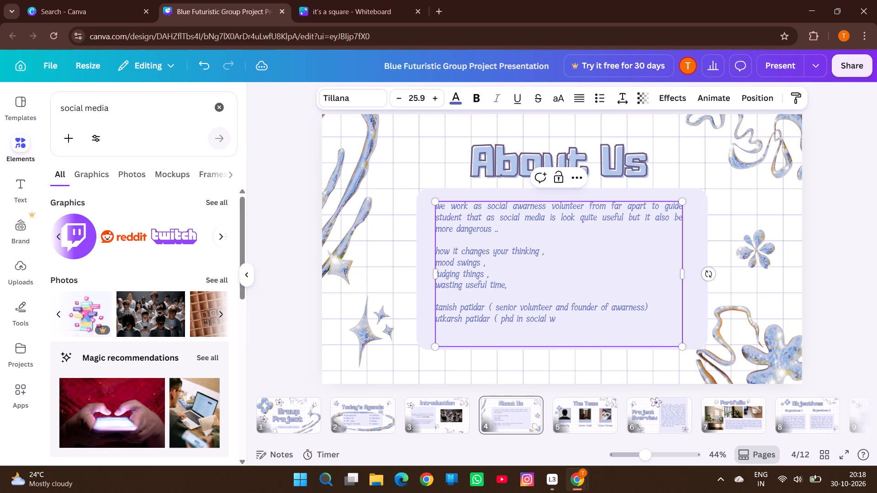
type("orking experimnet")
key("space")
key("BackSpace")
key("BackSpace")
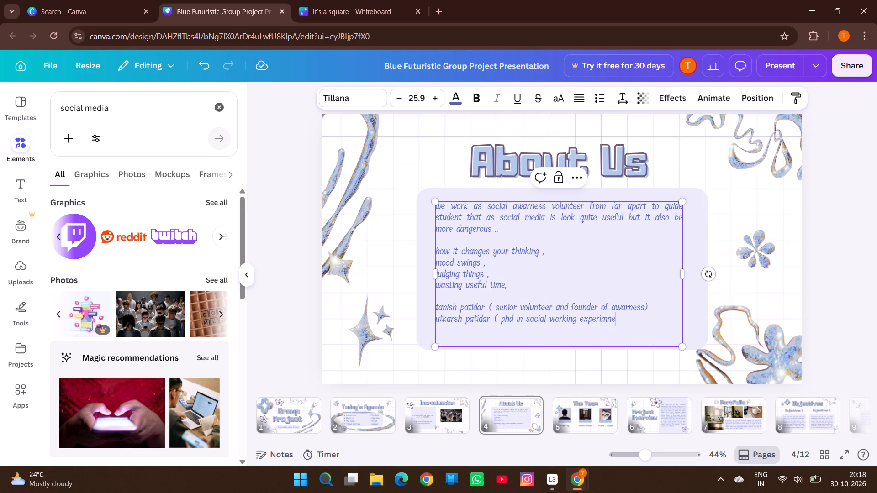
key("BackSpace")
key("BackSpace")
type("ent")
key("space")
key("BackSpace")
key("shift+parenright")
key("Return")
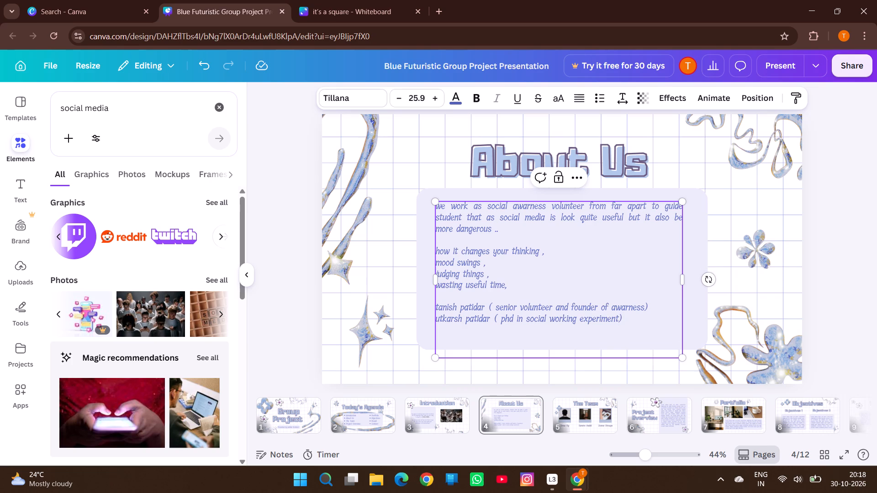
Add the third member's full name on its own line, followed by "( junior and co founder of the company )".
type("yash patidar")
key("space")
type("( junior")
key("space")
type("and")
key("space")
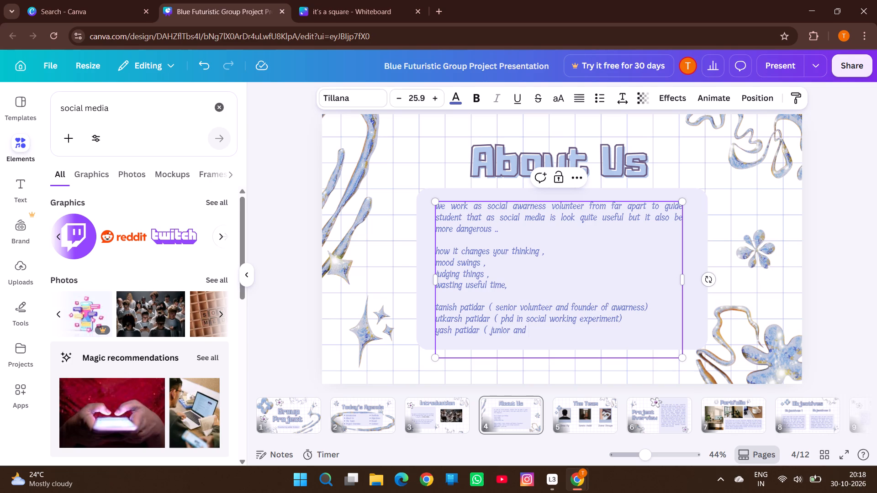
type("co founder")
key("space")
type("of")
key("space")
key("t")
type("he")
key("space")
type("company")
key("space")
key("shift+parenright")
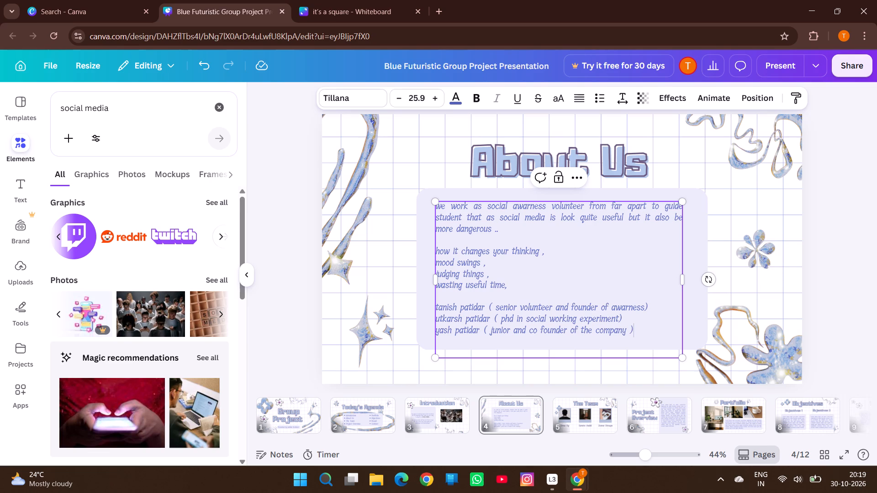
On The Team slide, page 5, replace the name under the first photo with "Tanish".
left_click_drag(529, 294, 580, 396)
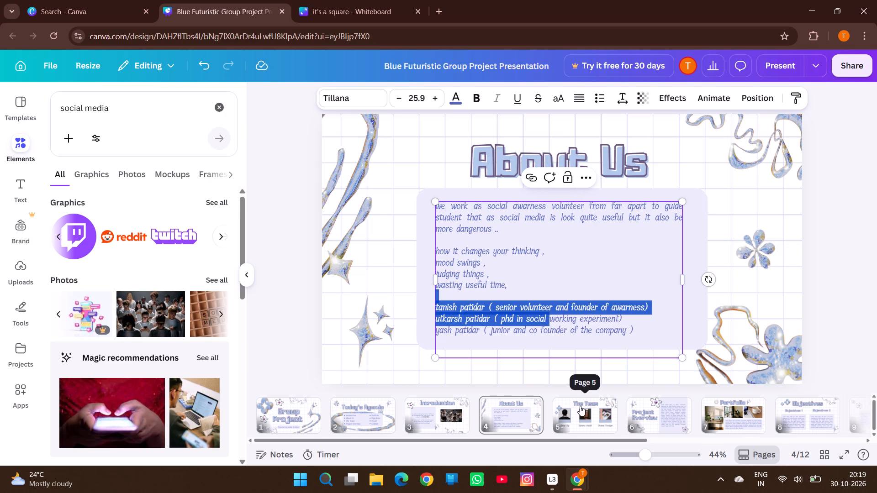
left_click(580, 406)
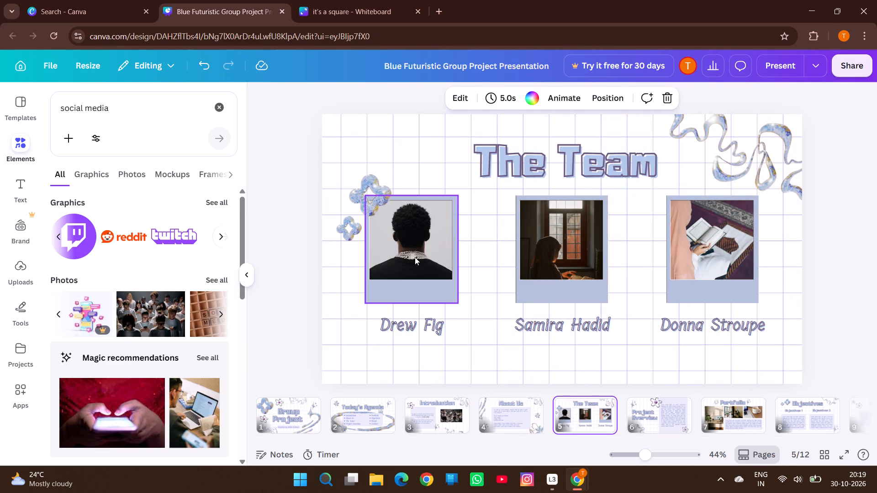
left_click(436, 326)
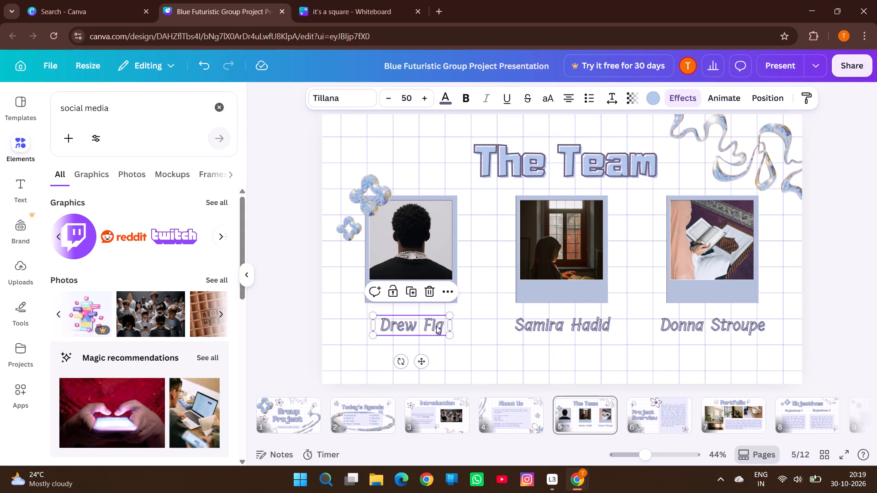
left_click(442, 324)
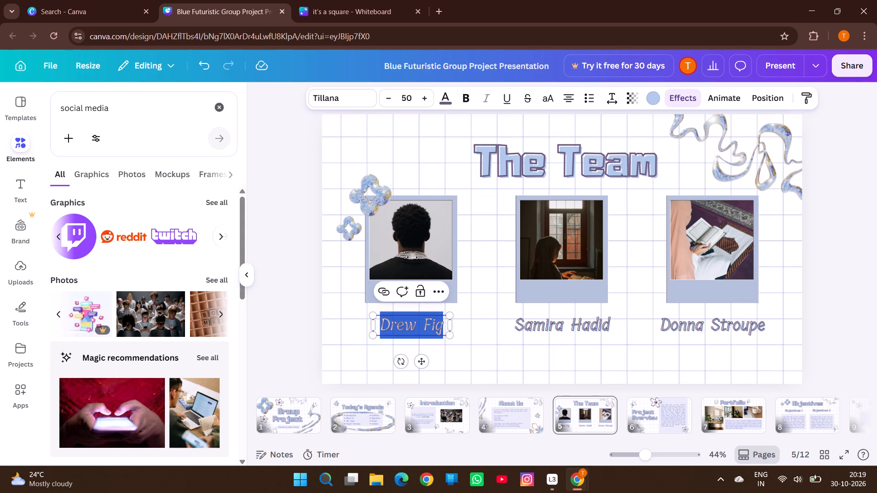
key("BackSpace")
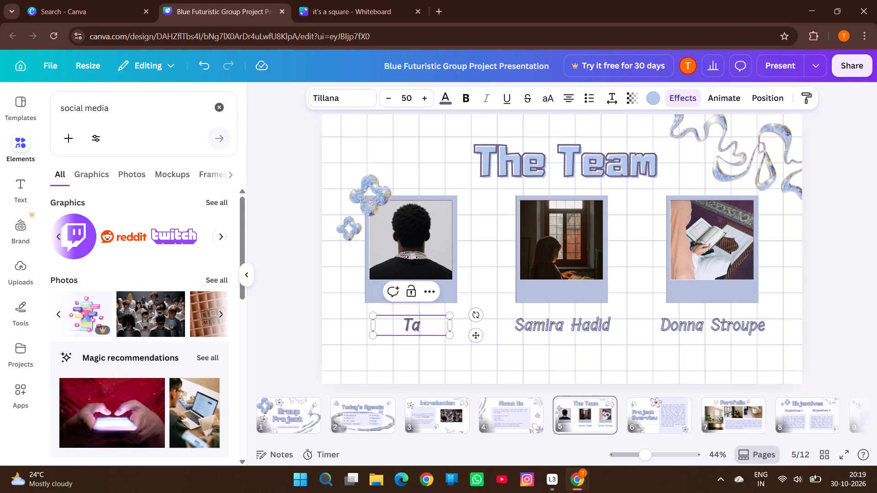
Replace the name under the second team photo with "utkarsh".
left_click(576, 333)
left_click(611, 321)
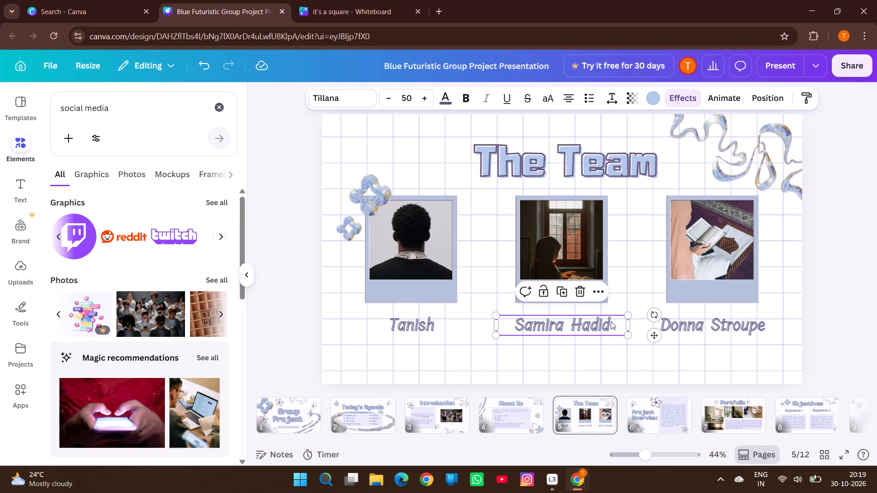
key("BackSpace")
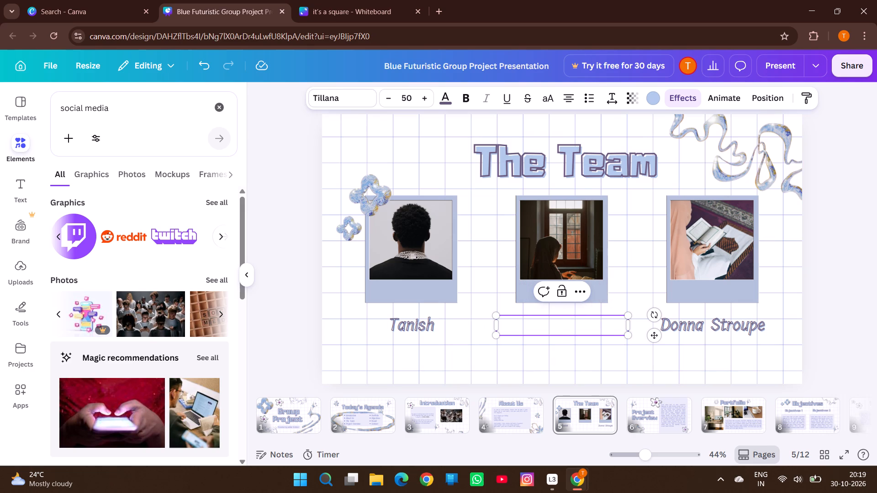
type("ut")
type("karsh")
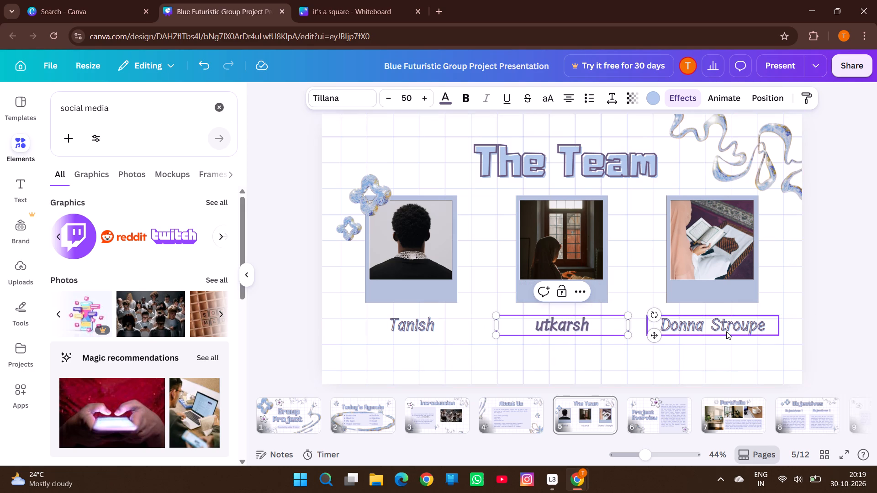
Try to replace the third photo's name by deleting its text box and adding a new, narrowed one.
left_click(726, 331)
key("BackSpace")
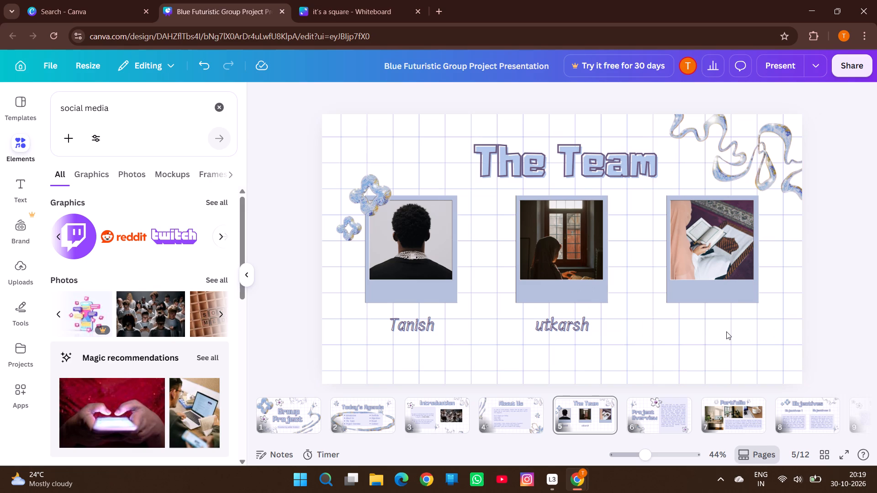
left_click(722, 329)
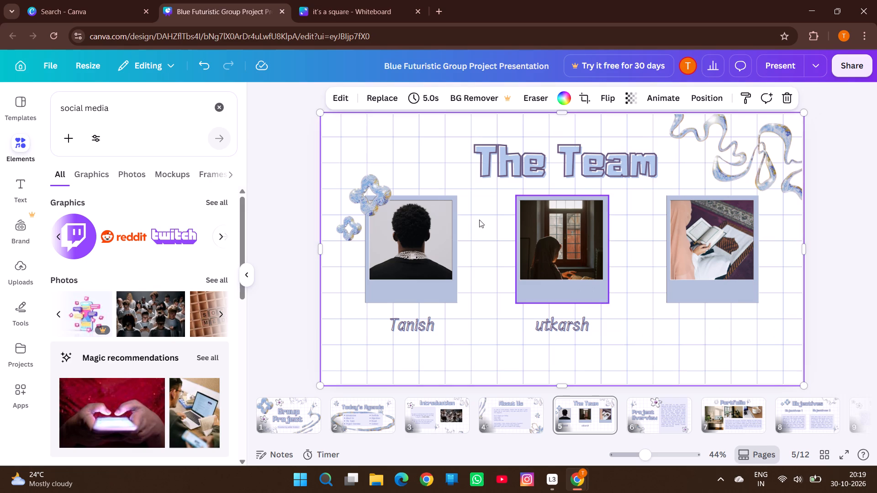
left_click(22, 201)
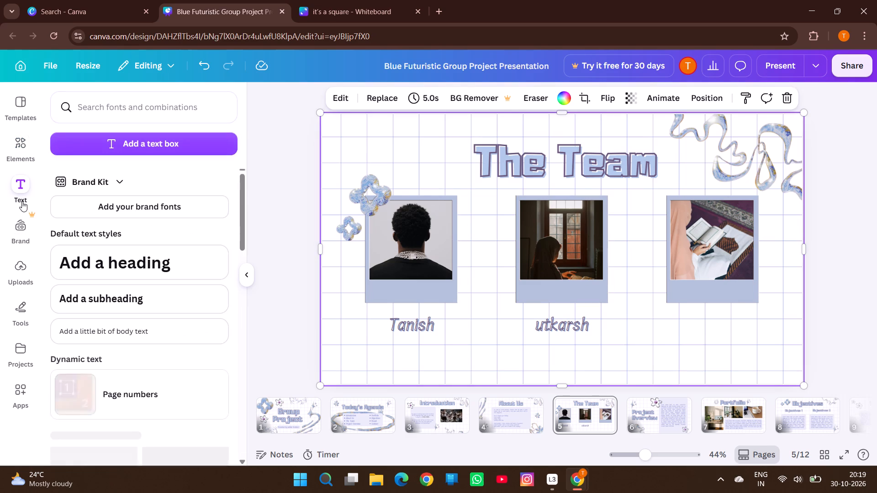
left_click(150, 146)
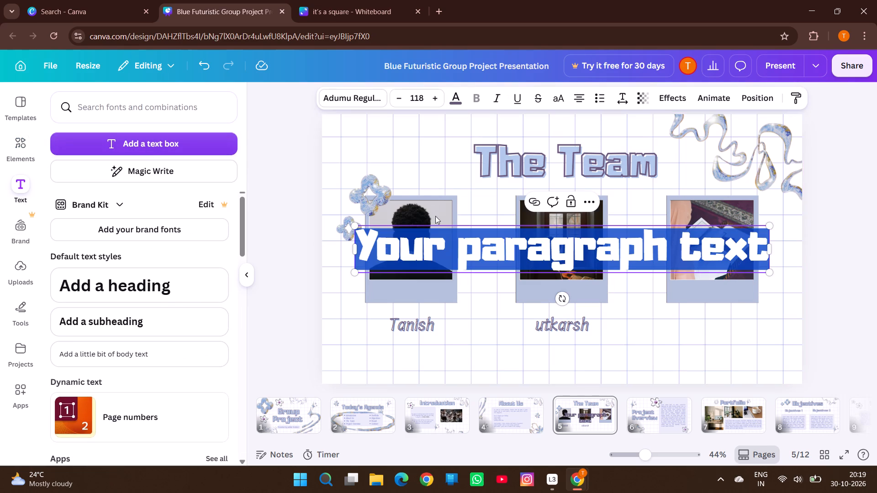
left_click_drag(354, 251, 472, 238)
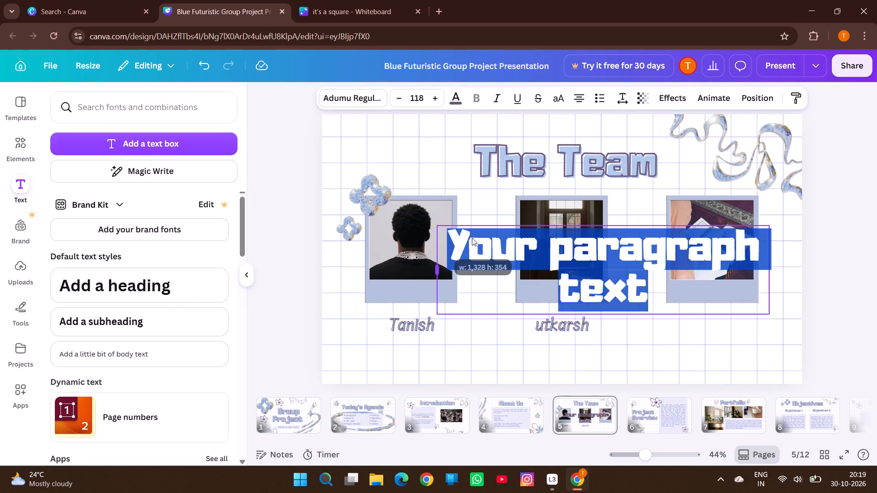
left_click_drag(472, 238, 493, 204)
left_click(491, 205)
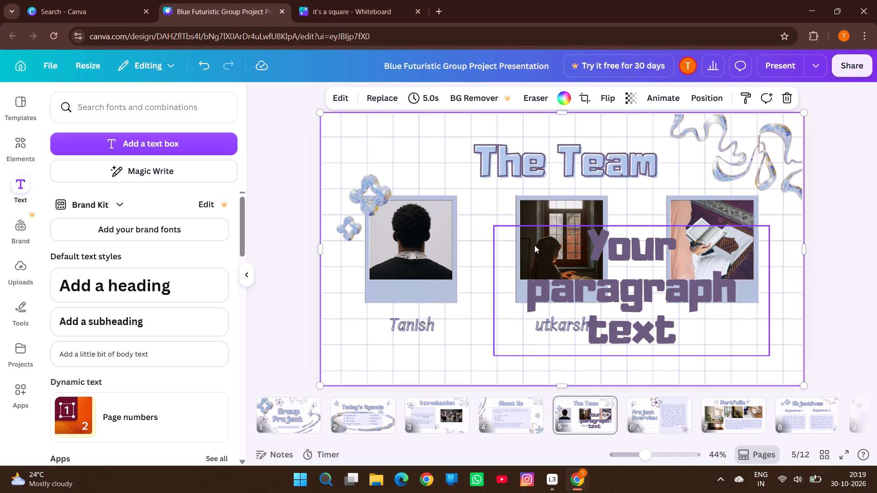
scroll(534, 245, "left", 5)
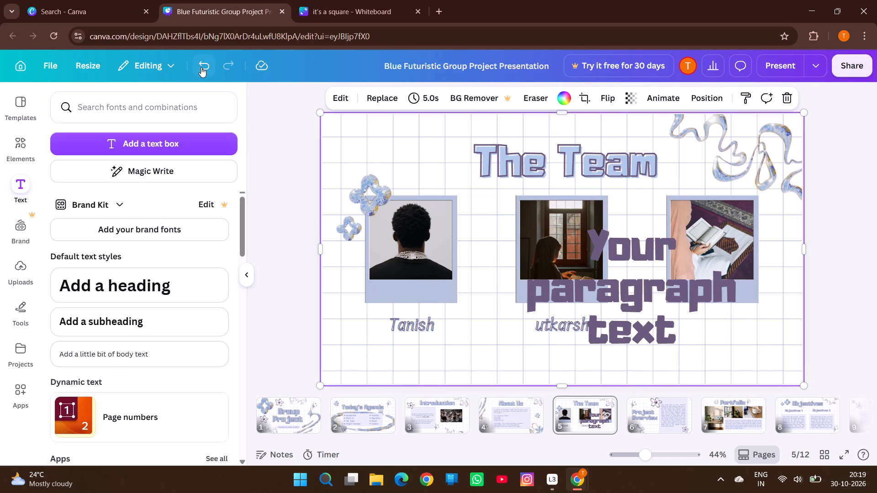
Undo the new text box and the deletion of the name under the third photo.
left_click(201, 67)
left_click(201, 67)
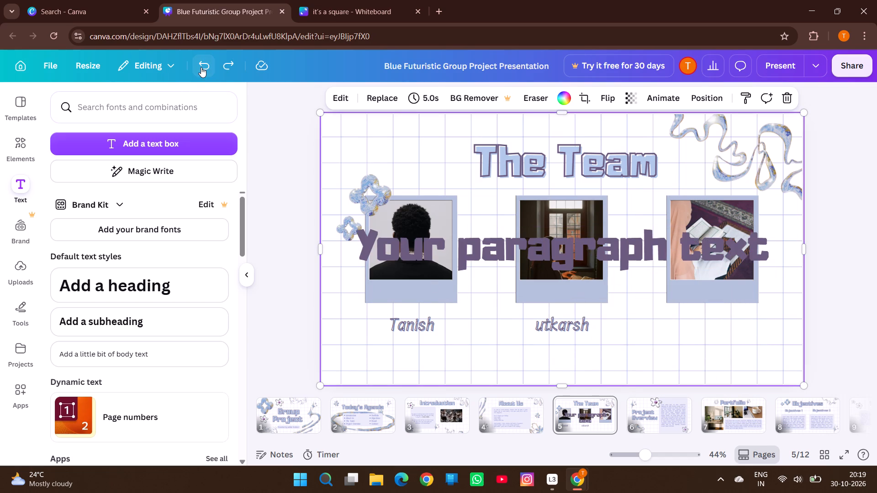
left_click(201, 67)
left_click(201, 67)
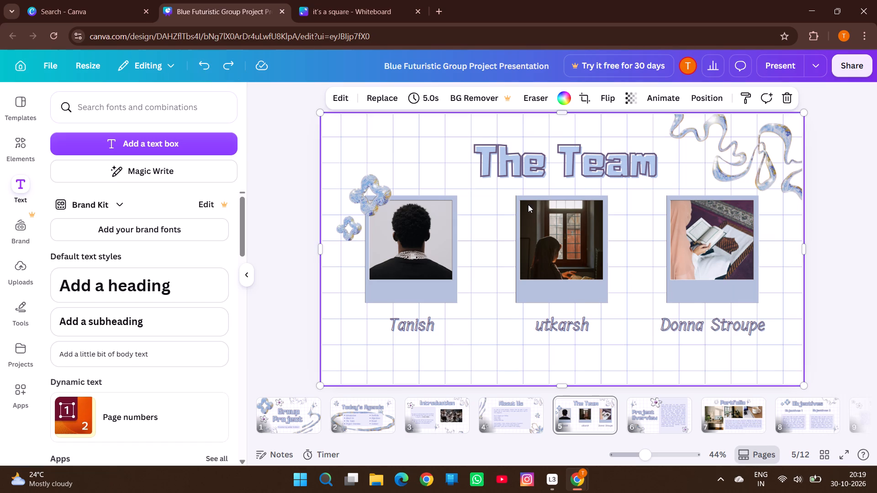
Replace the name under the third team photo with "yash".
left_click(704, 325)
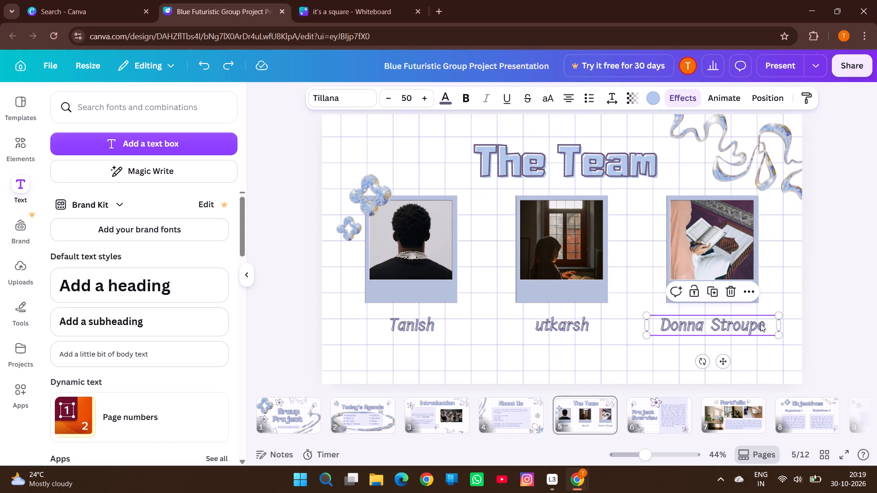
left_click(764, 324)
key("BackSpace")
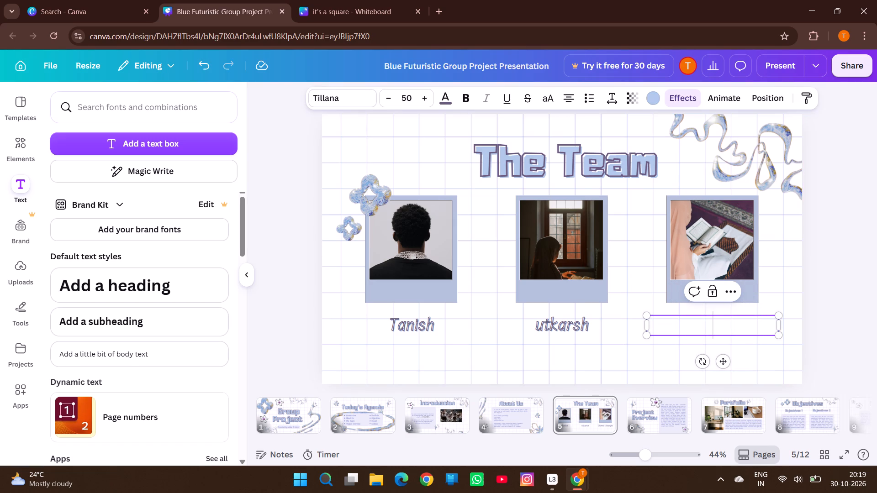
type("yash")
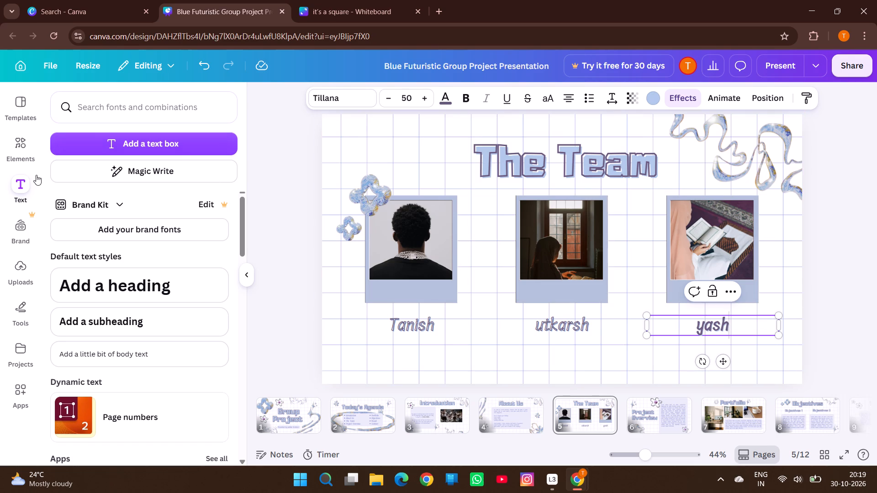
Search the elements library for "boy" and look through the photo results for a team member picture.
left_click(11, 152)
left_click(122, 107)
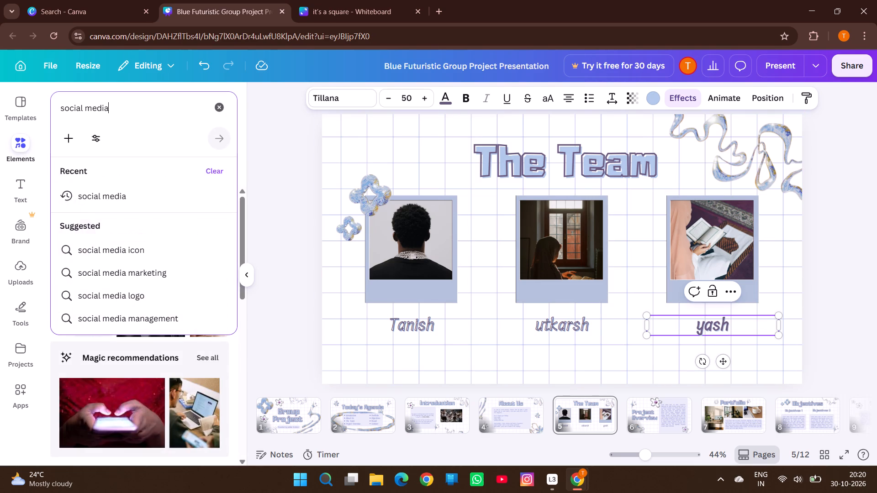
key("BackSpace")
key("BackSpace")
key("BackSpace")
key("BackSpace")
key("BackSpace")
key("BackSpace")
key("BackSpace")
key("BackSpace")
key("BackSpace")
key("BackSpace")
key("BackSpace")
key("BackSpace")
key("BackSpace")
key("BackSpace")
key("BackSpace")
key("BackSpace")
key("BackSpace")
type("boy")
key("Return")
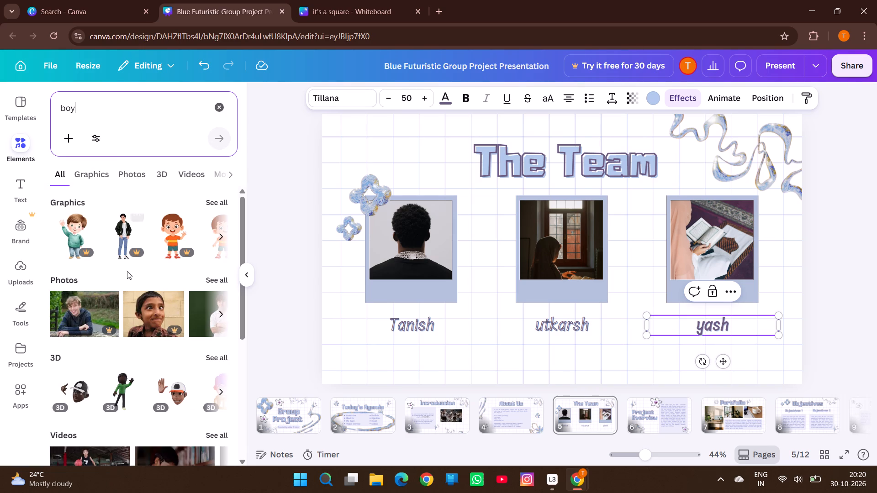
scroll(132, 318, "down", 7)
scroll(132, 318, "up", 2)
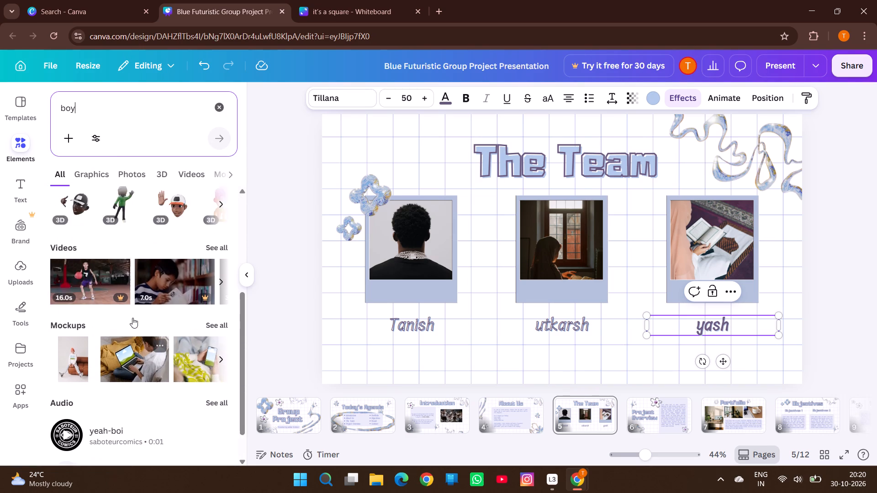
scroll(132, 318, "up", 2)
left_click(121, 171)
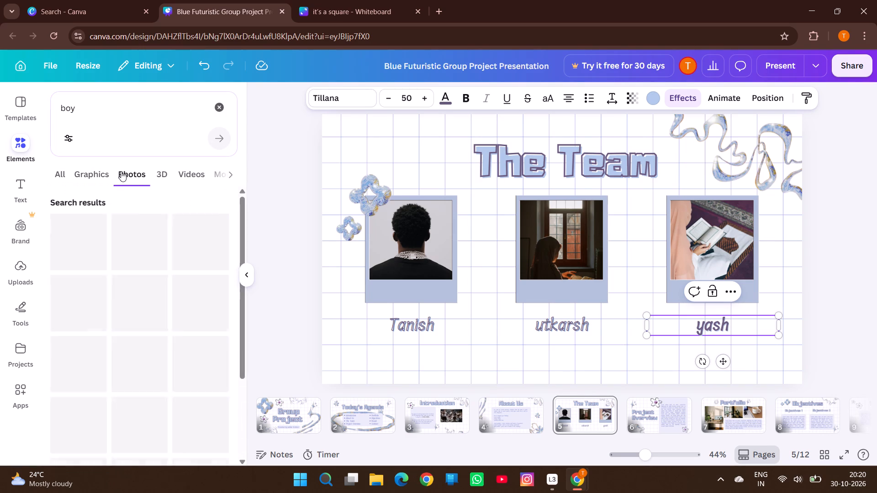
scroll(144, 312, "down", 5)
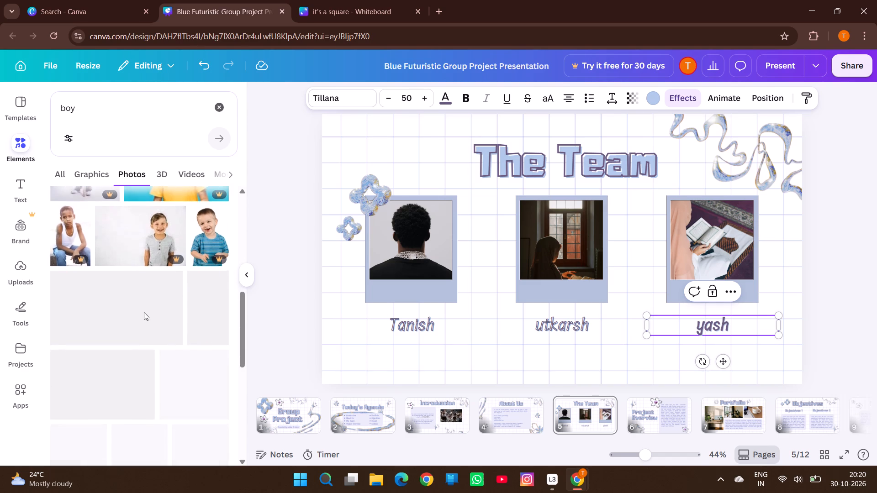
scroll(144, 312, "down", 3)
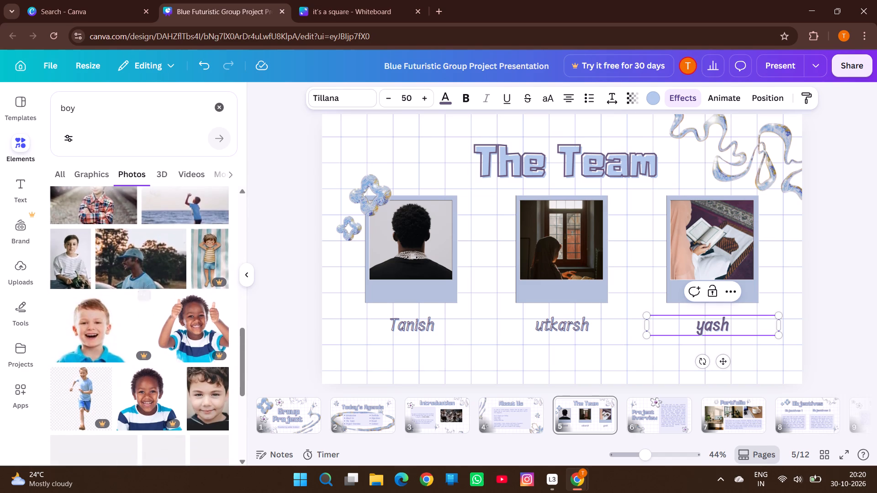
Search photos for "man" and place the one of the man in a blue suit at a desk in the second frame.
left_click(92, 101)
key("BackSpace")
key("BackSpace")
key("BackSpace")
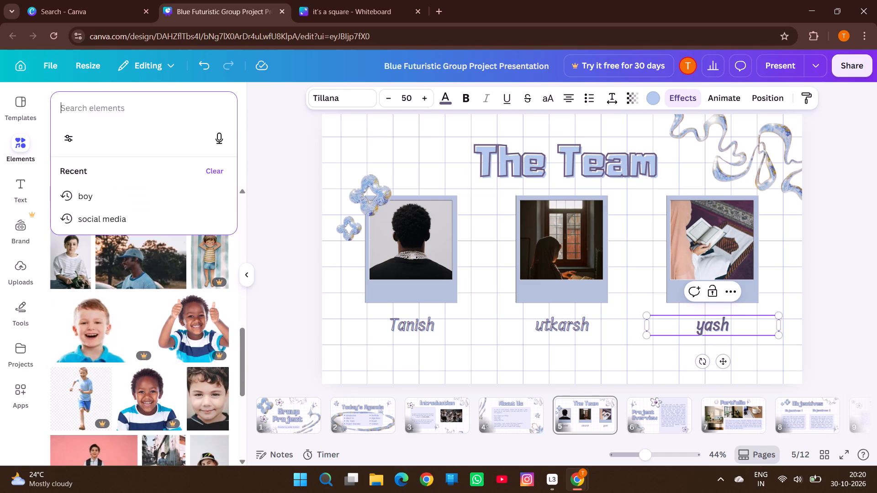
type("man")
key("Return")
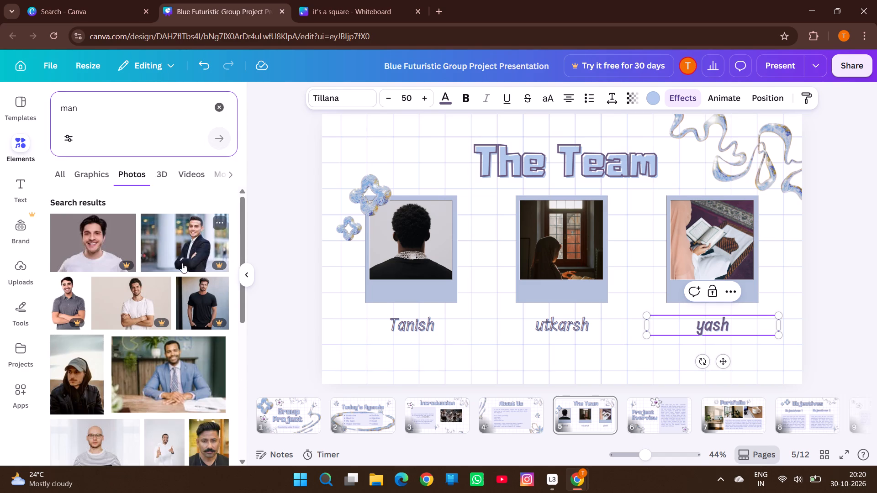
scroll(182, 263, "down", 4)
scroll(182, 263, "up", 4)
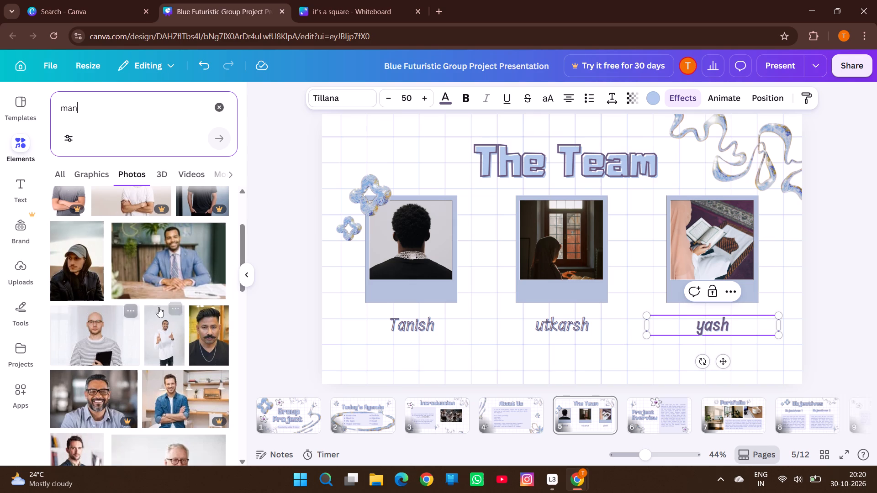
scroll(169, 303, "down", 3)
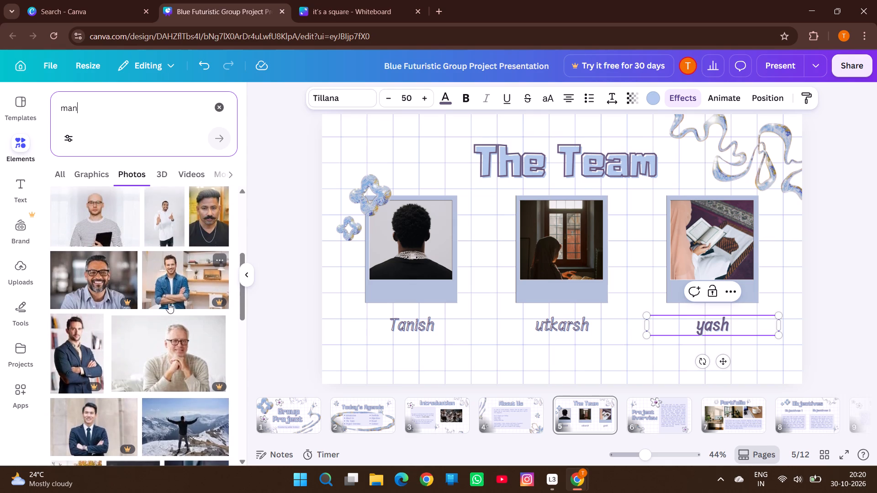
scroll(169, 303, "up", 4)
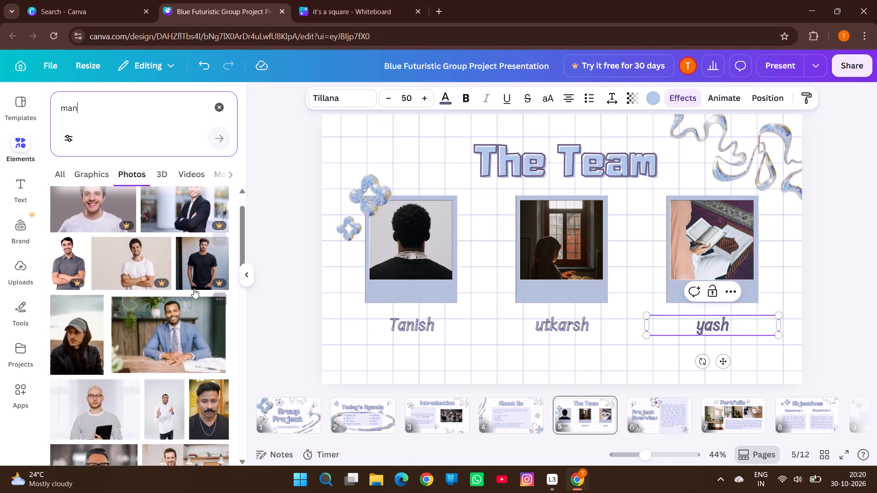
scroll(172, 340, "up", 1)
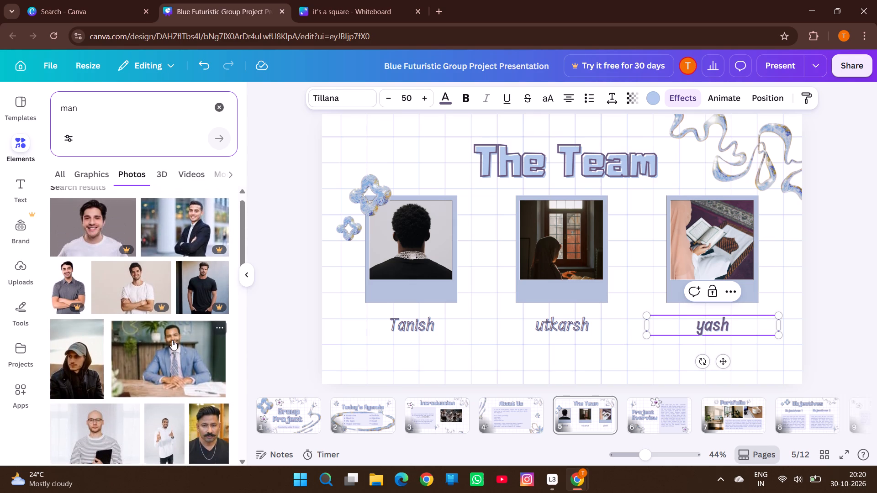
left_click(172, 340)
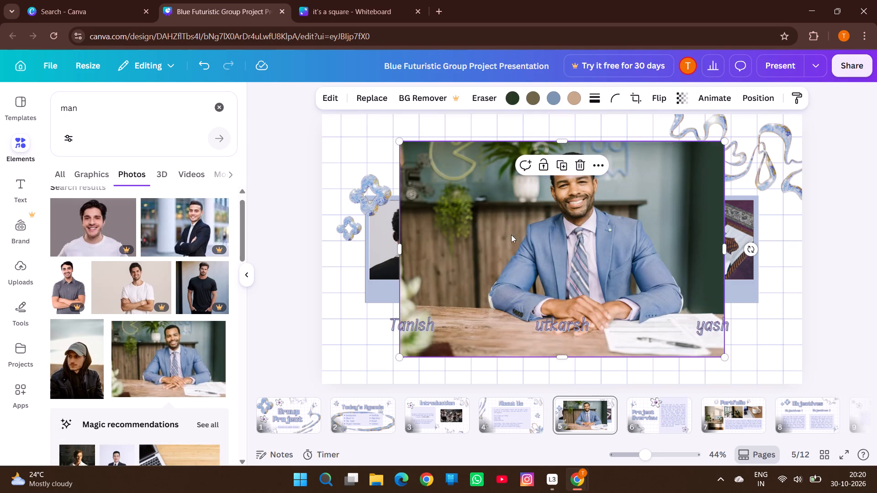
left_click_drag(523, 233, 557, 236)
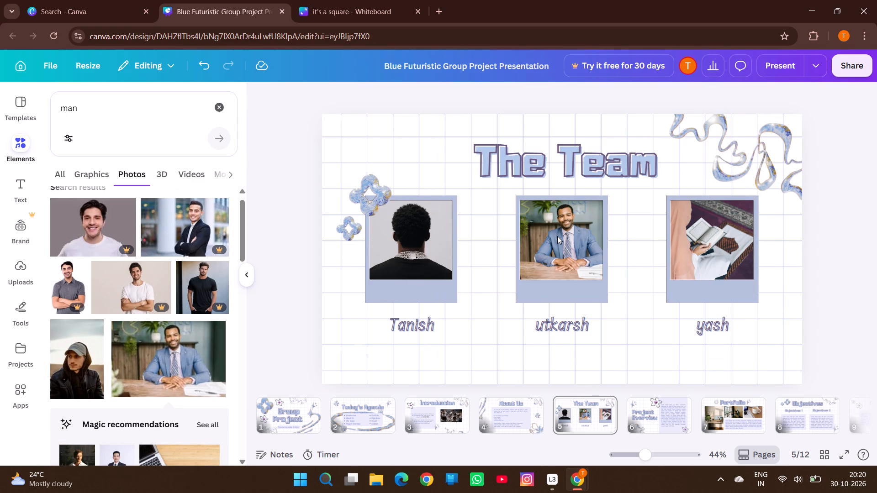
Pick the photo of the smiling man in glasses and black polo against wooden planks and place it in the third team frame.
scroll(150, 314, "down", 3)
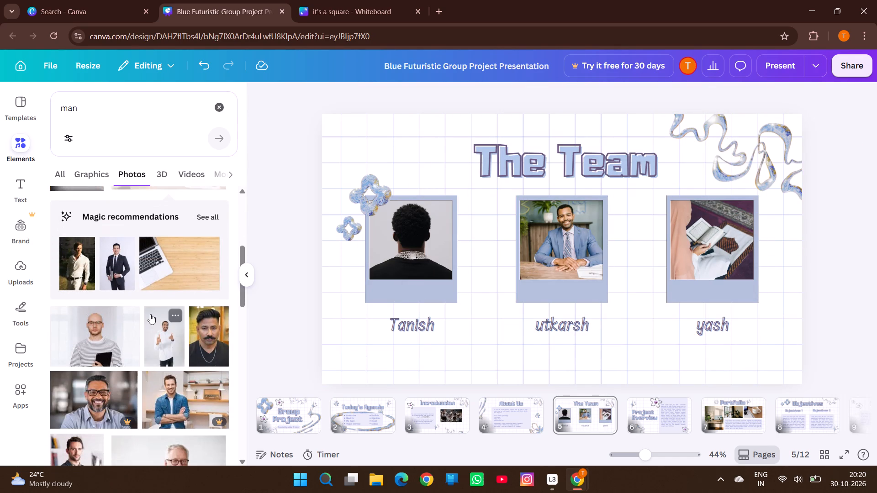
scroll(150, 314, "down", 6)
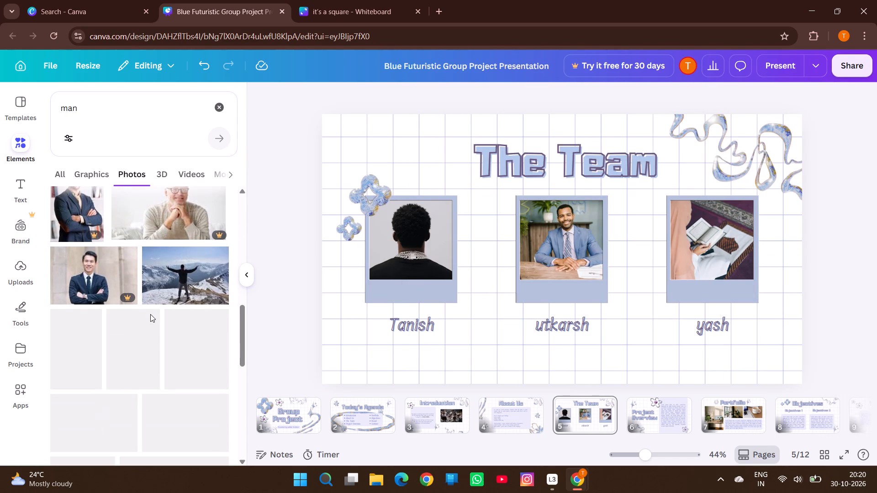
scroll(150, 314, "down", 2)
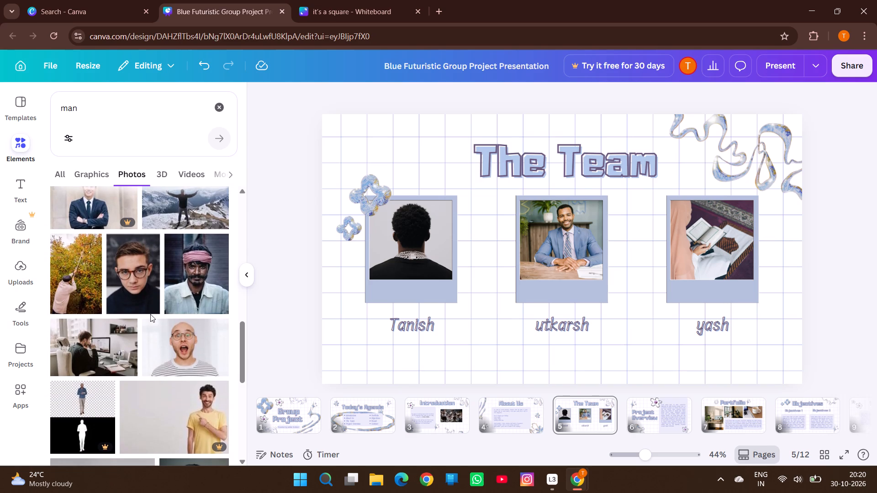
scroll(150, 314, "down", 1)
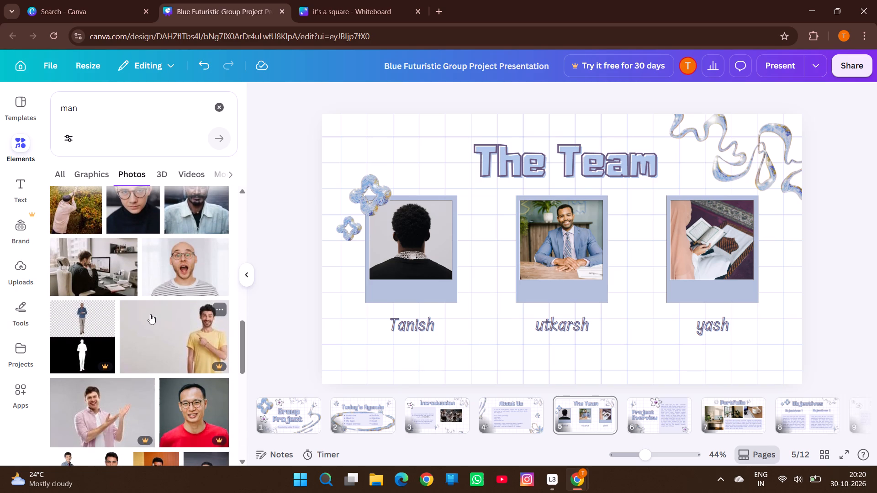
scroll(150, 314, "down", 3)
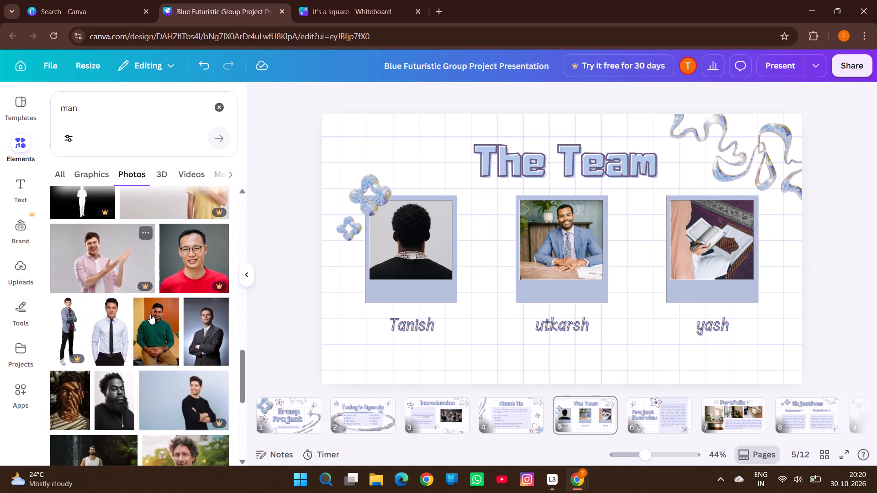
scroll(150, 314, "down", 4)
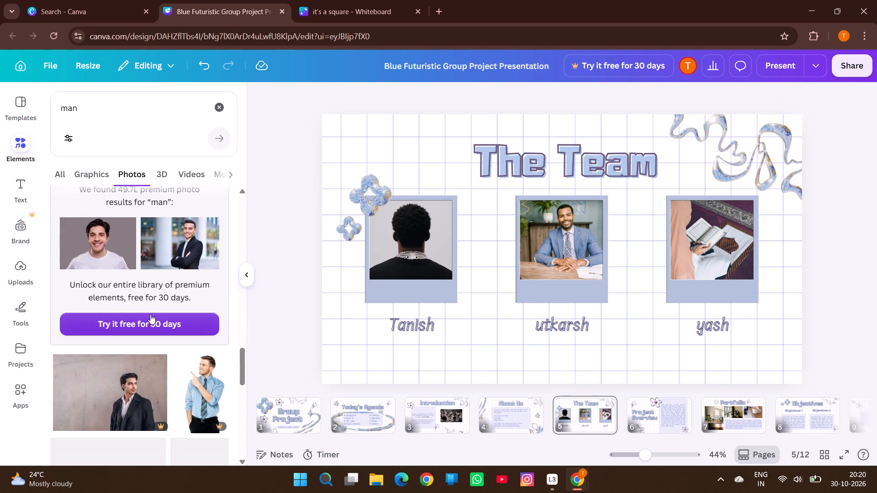
scroll(150, 314, "down", 4)
scroll(150, 314, "up", 1)
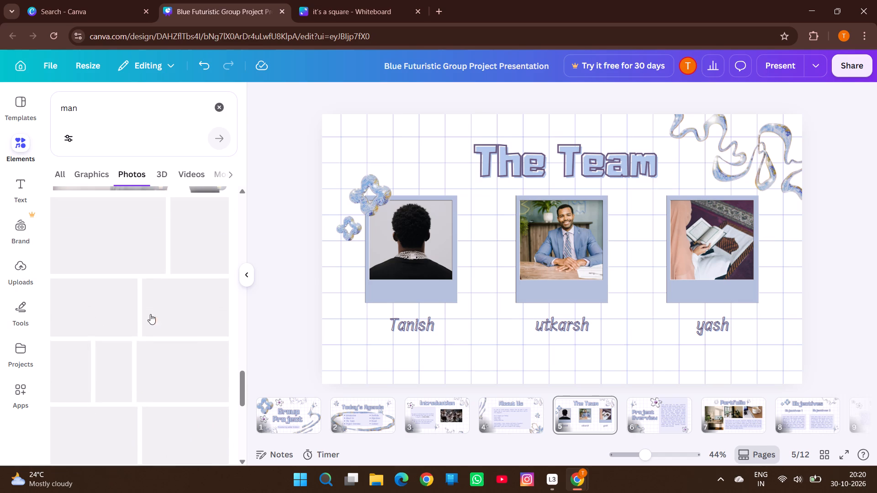
scroll(150, 314, "up", 3)
scroll(150, 314, "down", 3)
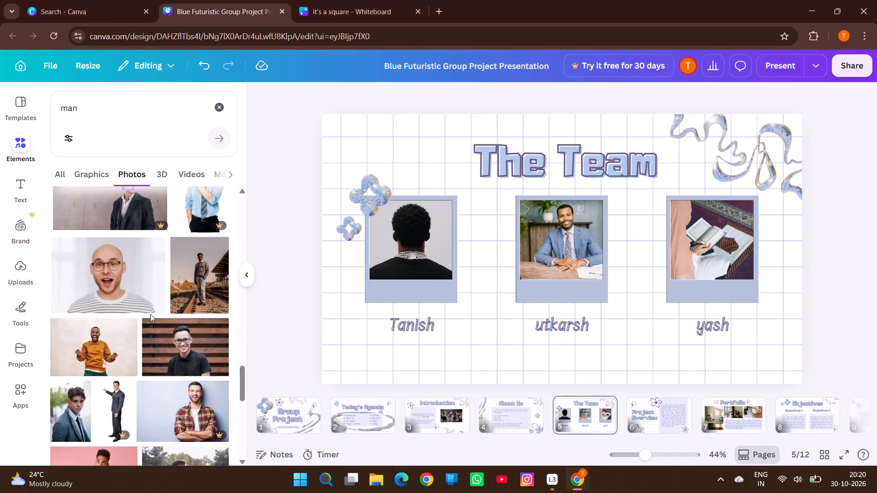
left_click(172, 343)
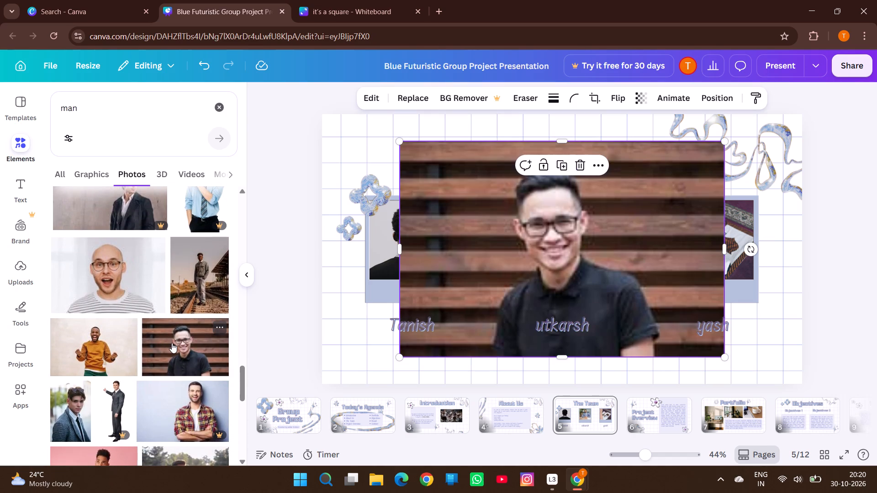
left_click_drag(172, 343, 375, 320)
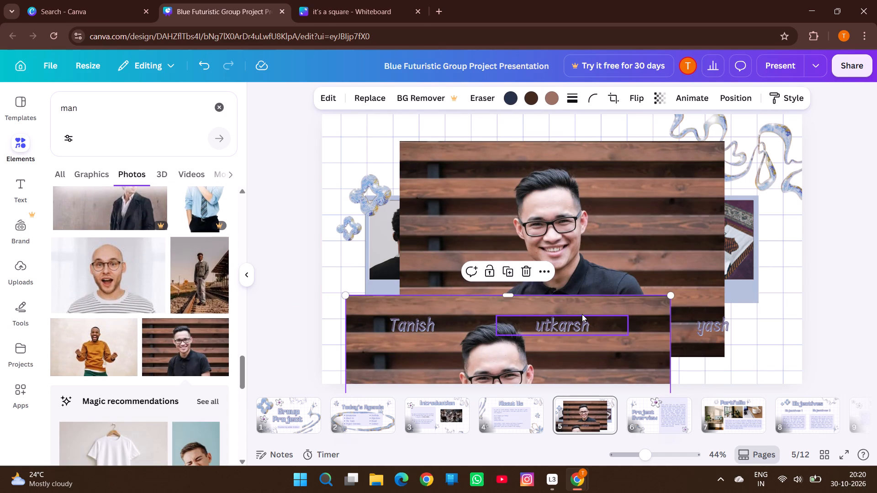
left_click(204, 64)
left_click_drag(583, 186, 716, 190)
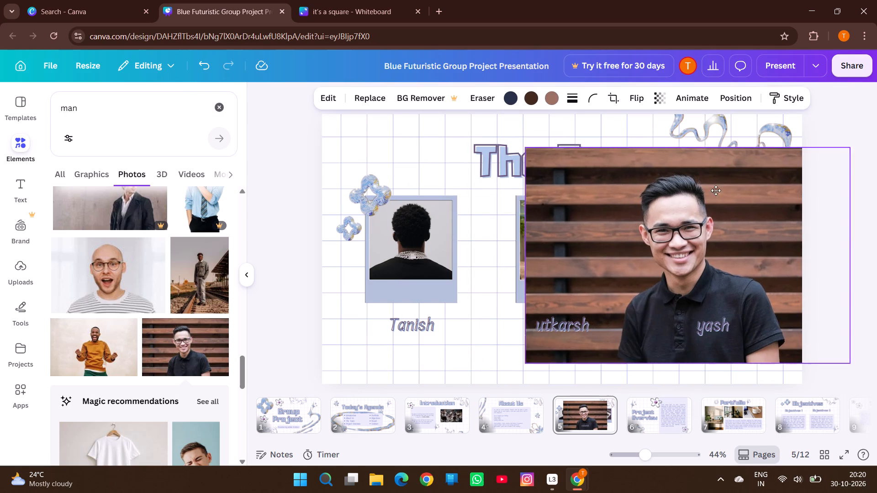
left_click_drag(716, 190, 724, 189)
left_click_drag(717, 211, 705, 243)
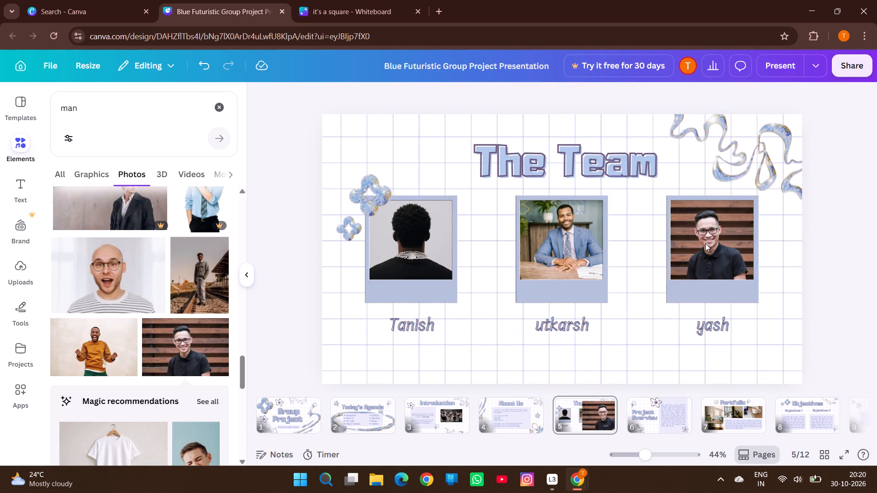
left_click(757, 318)
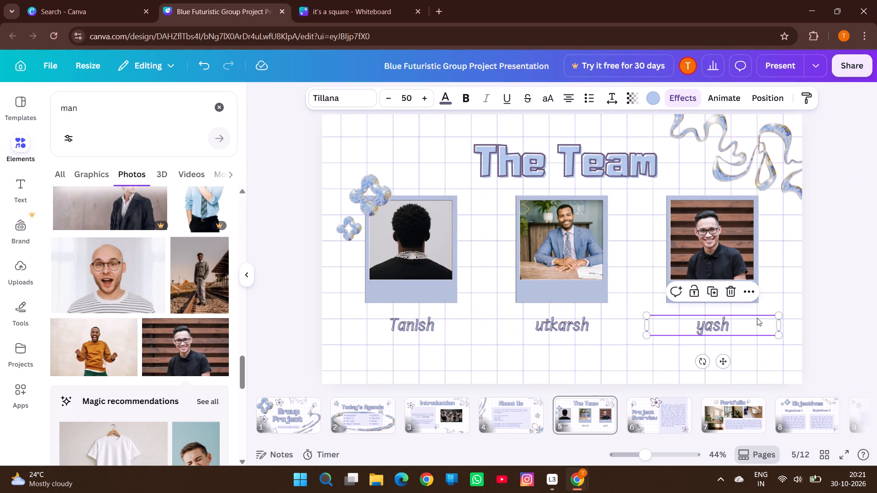
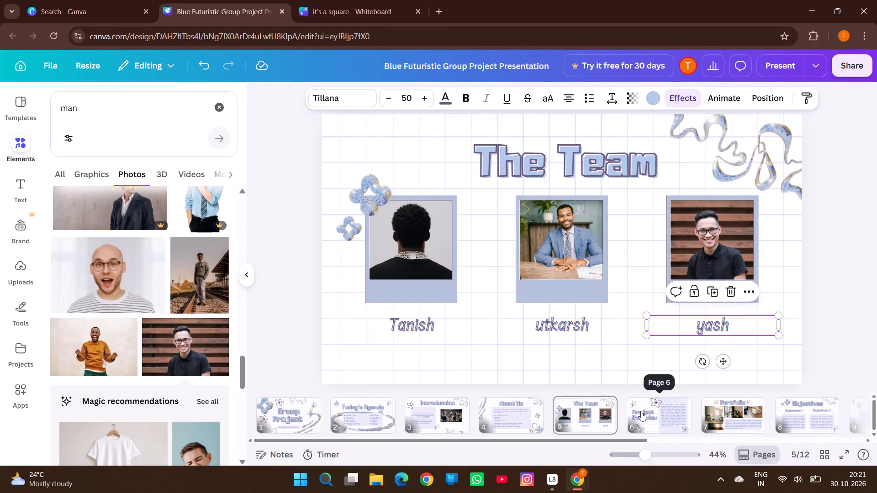
On the Project Overview page, shift the placeholder paragraph slightly lower and delete all its text.
left_click(662, 418)
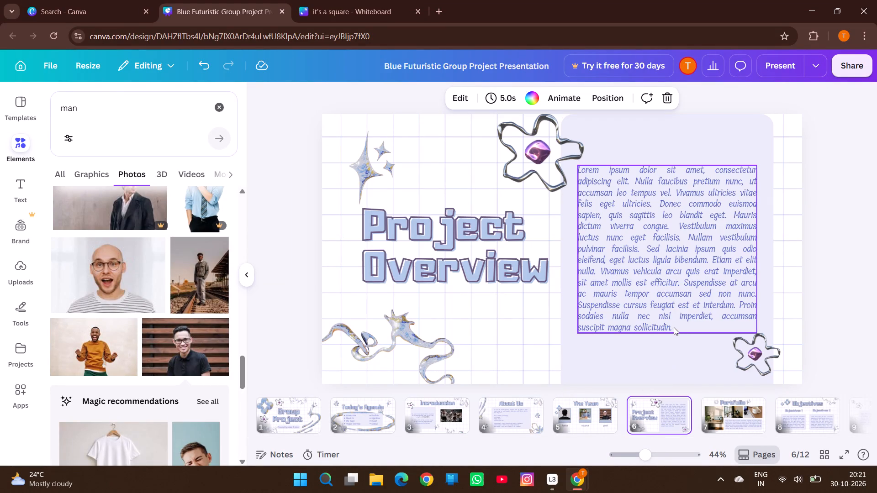
left_click_drag(674, 327, 668, 333)
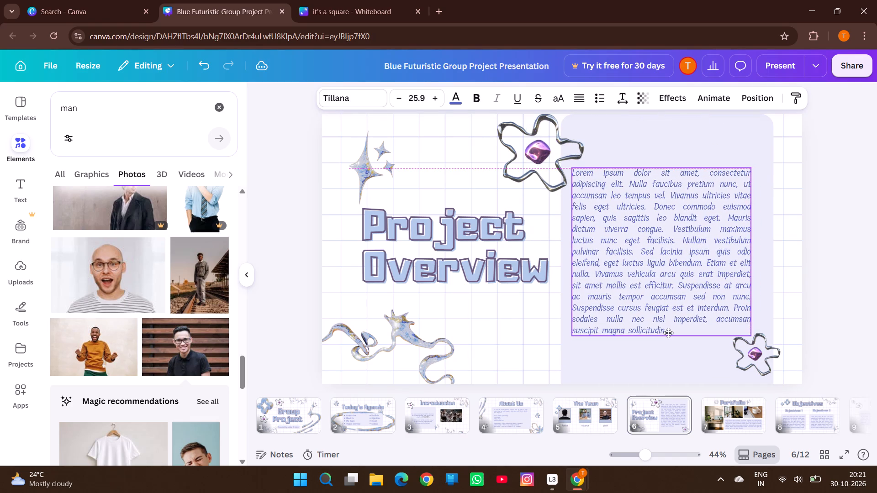
left_click_drag(668, 333, 671, 334)
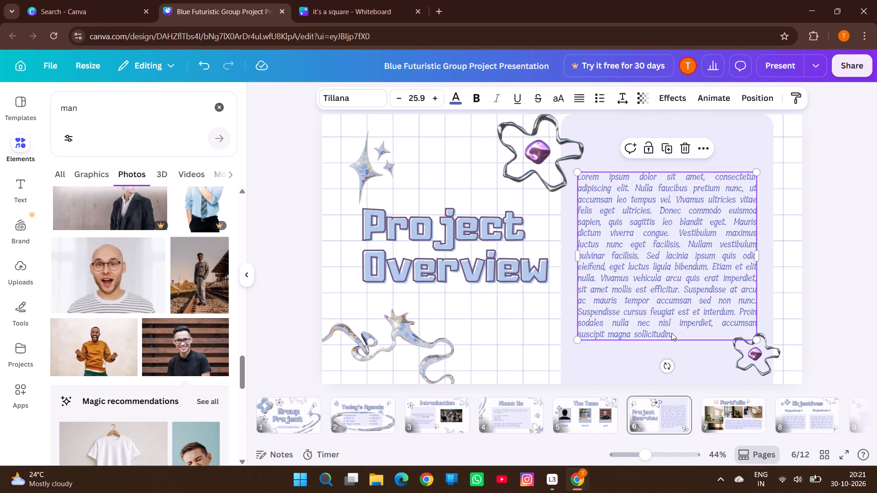
double_click(674, 321)
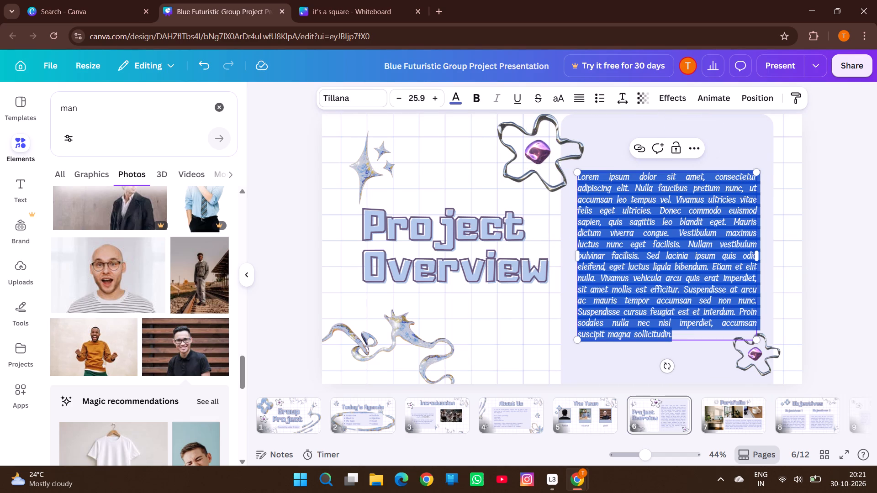
key("BackSpace")
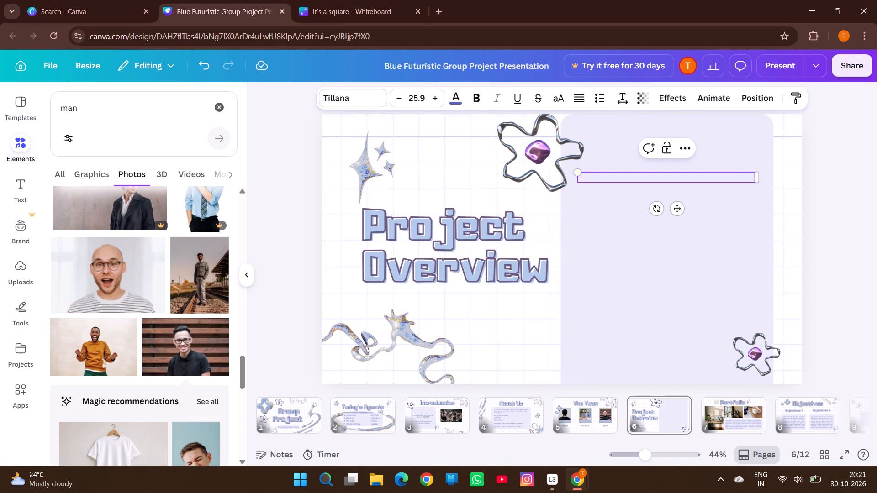
Begin the overview paragraph with "social meadia is a harmful", setting the word "harmful" in black.
left_click(599, 177)
type("so")
type("cial meadia is a ha")
key("BackSpace")
key("BackSpace")
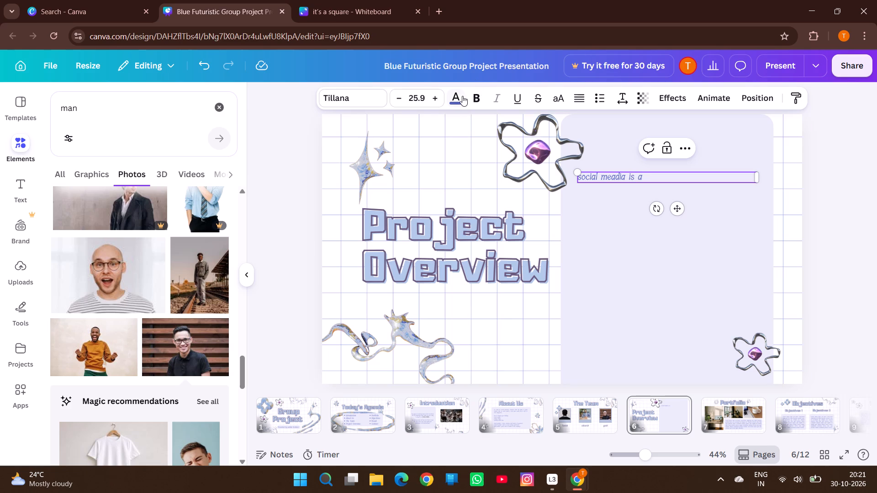
left_click(459, 95)
left_click(169, 180)
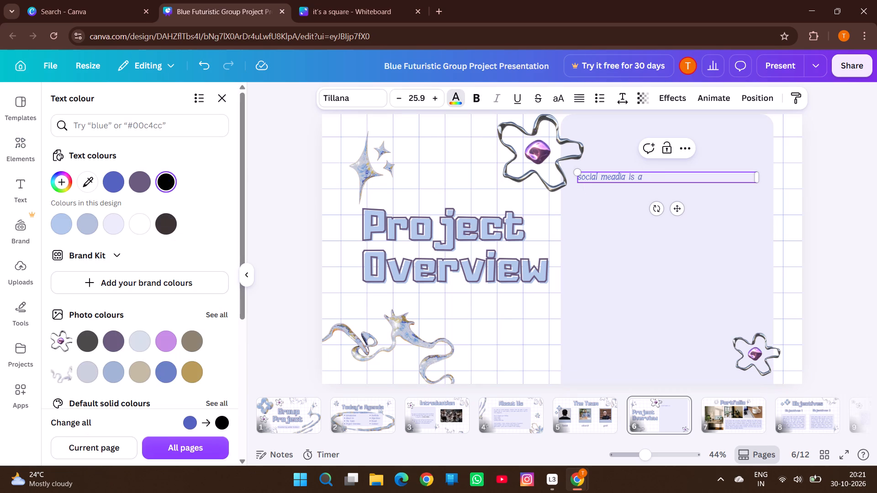
type("harmful")
key("space")
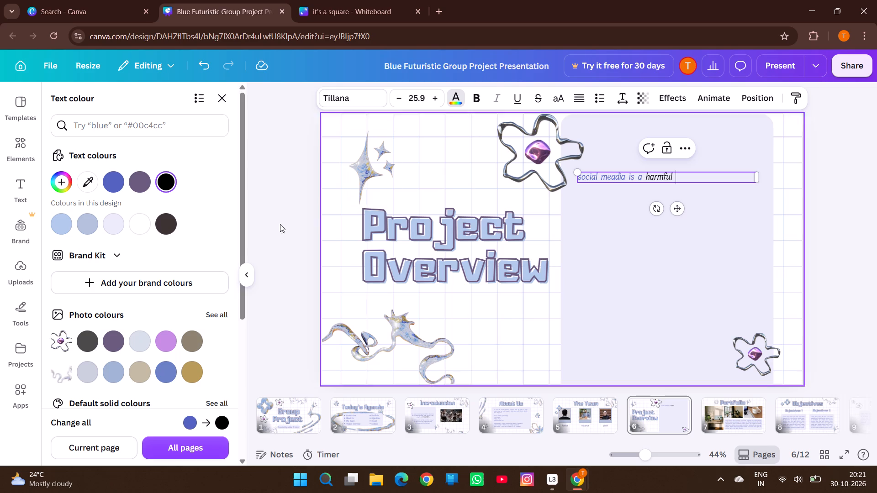
Switch the text colour back to blue and complete the sentence with "element of the society.".
left_click(121, 185)
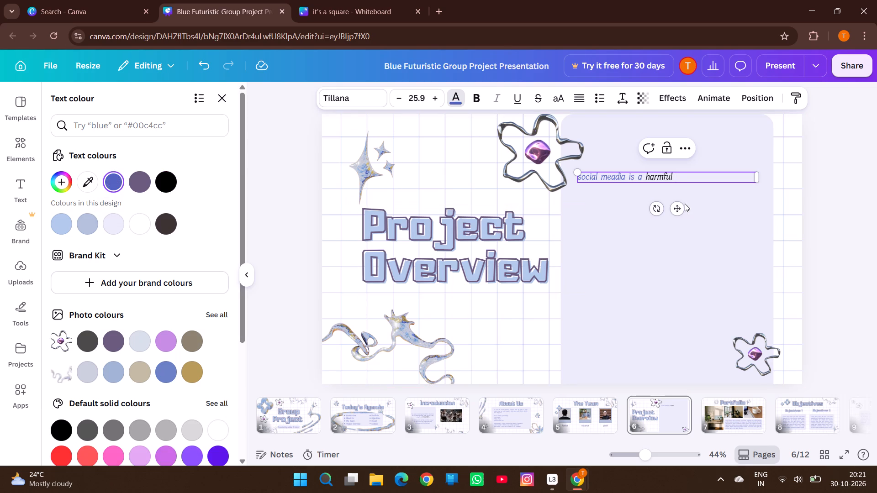
type("element od")
key("space")
key("BackSpace")
key("BackSpace")
type("f the society")
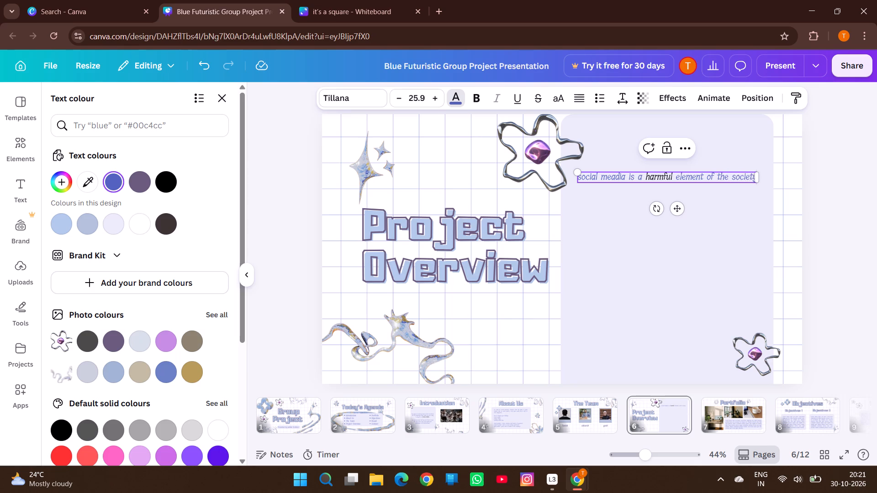
key("period")
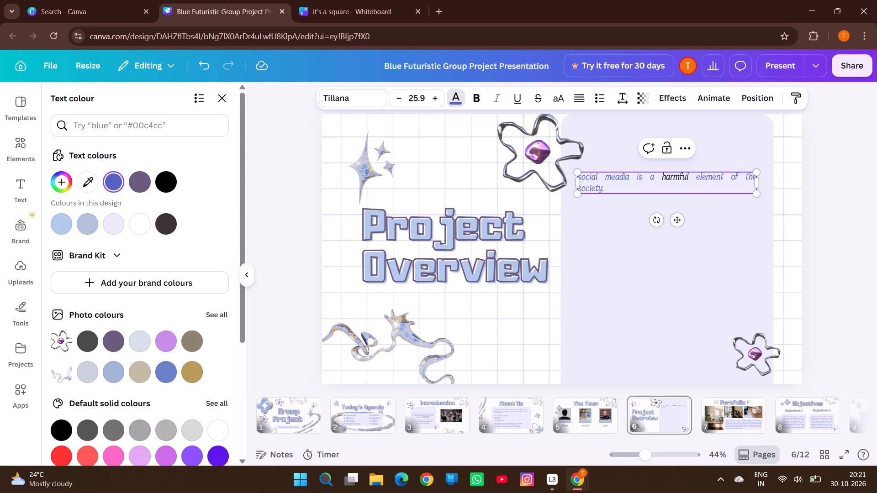
Continue the overview paragraph with "if it is not monitored it can grave consequences" and close the text colour options.
type("if it is nt")
key("BackSpace")
type("ot monitored it can grave consequen")
type("ces")
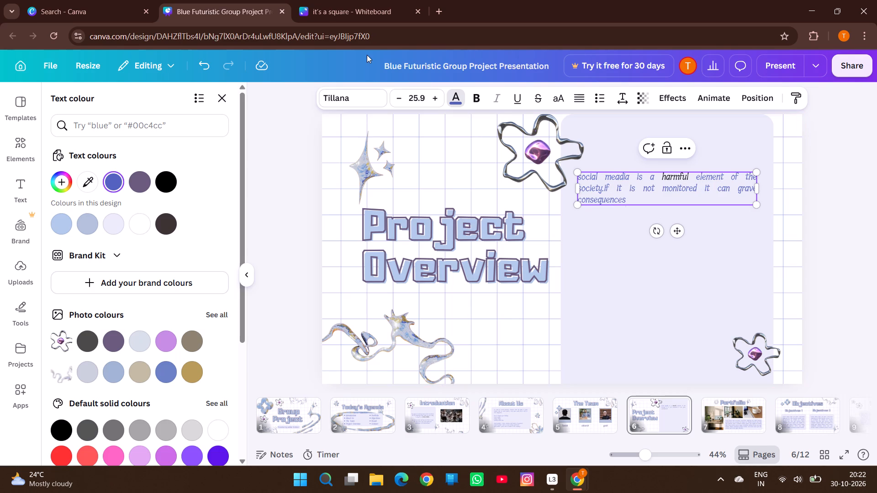
left_click(224, 92)
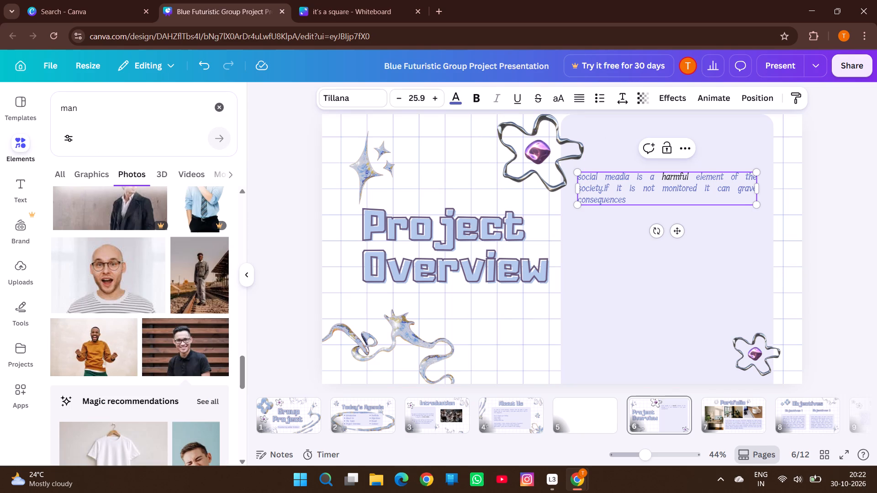
left_click(633, 198)
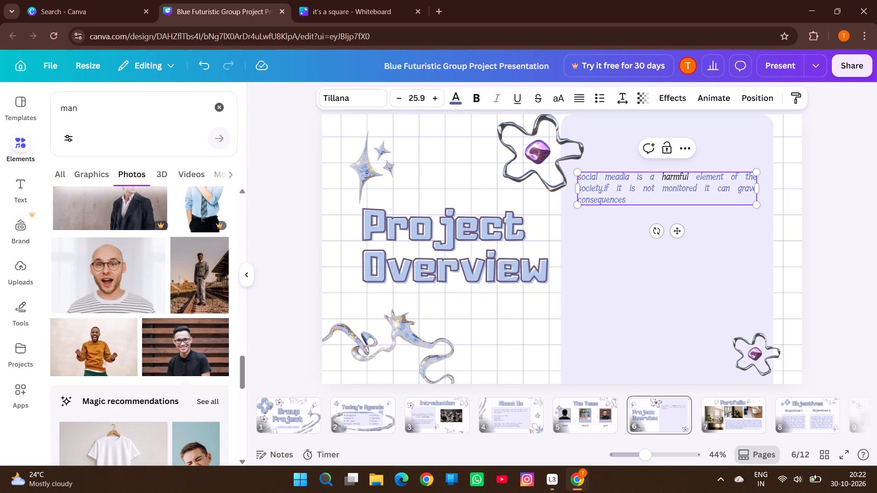
In the second sentence, replace the "it" after "if" with "the use of".
left_click(623, 190)
key("BackSpace")
key("BackSpace")
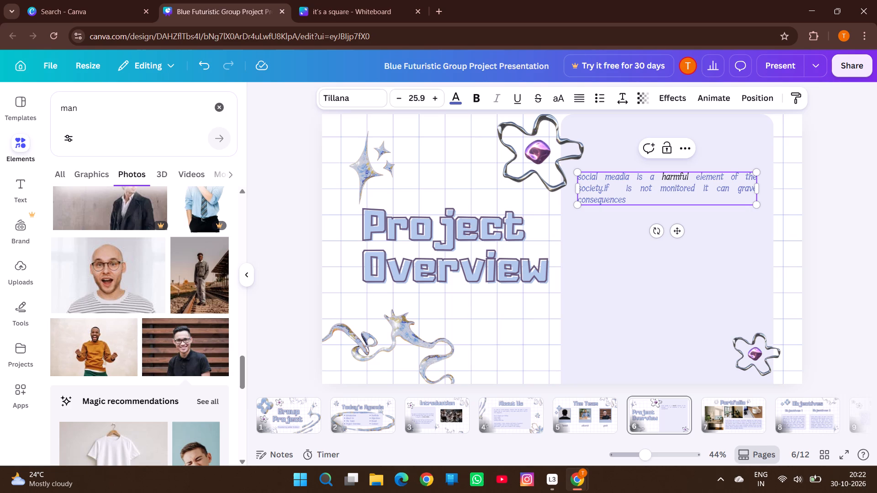
type("th")
key("space")
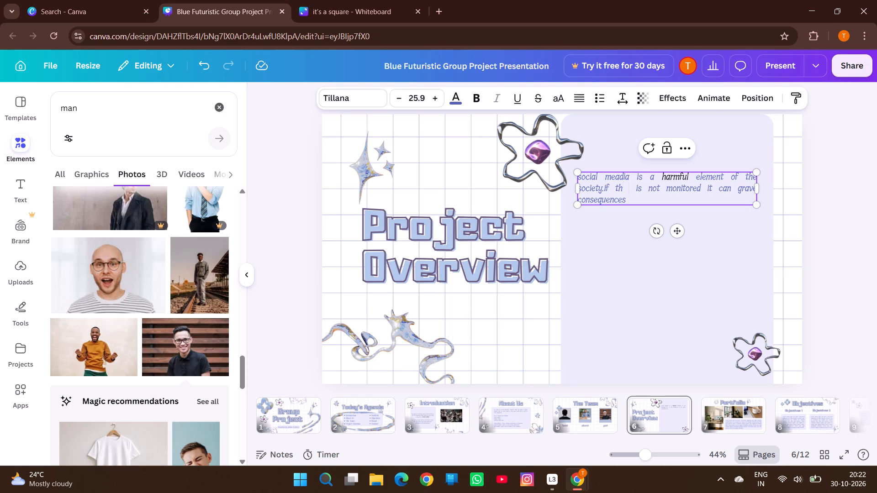
key("BackSpace")
type("w")
key("space")
key("BackSpace")
key("BackSpace")
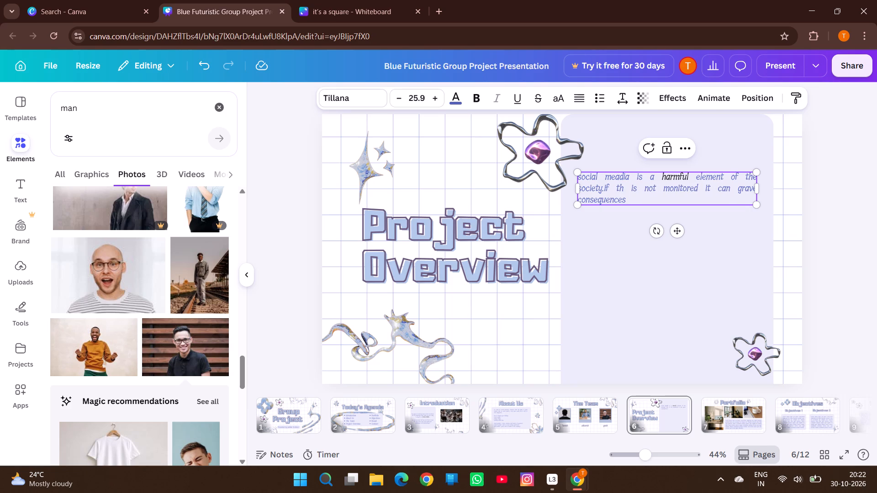
type("e")
key("space")
type("use of")
key("space")
Replace "is not" before "monitored" with "social meadia is not".
left_click_drag(692, 187, 679, 188)
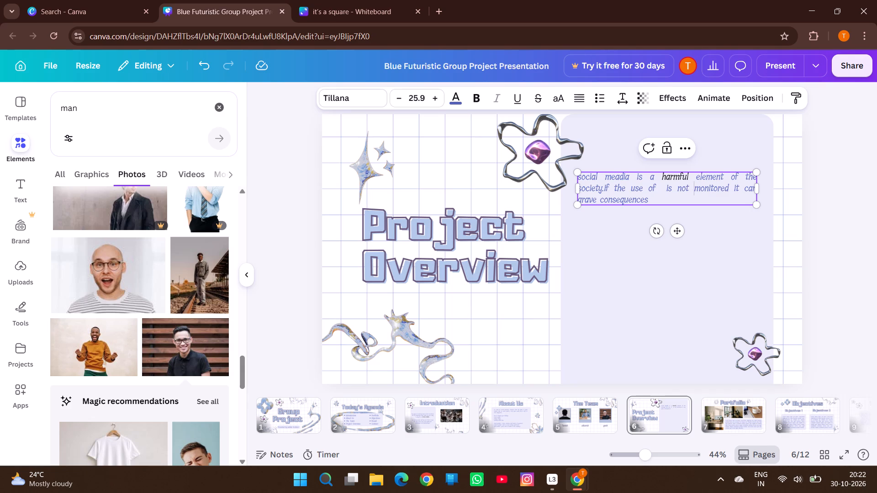
left_click_drag(679, 188, 666, 190)
key("BackSpace")
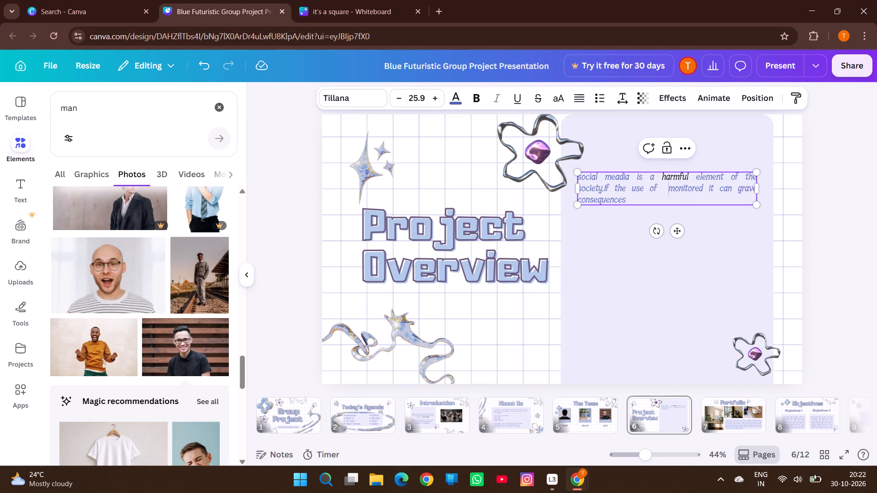
type("social mea")
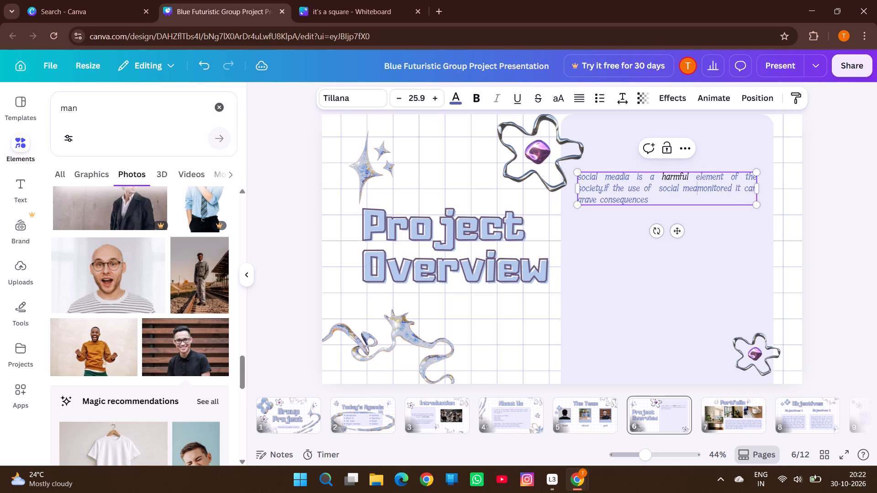
type("dia")
key("space")
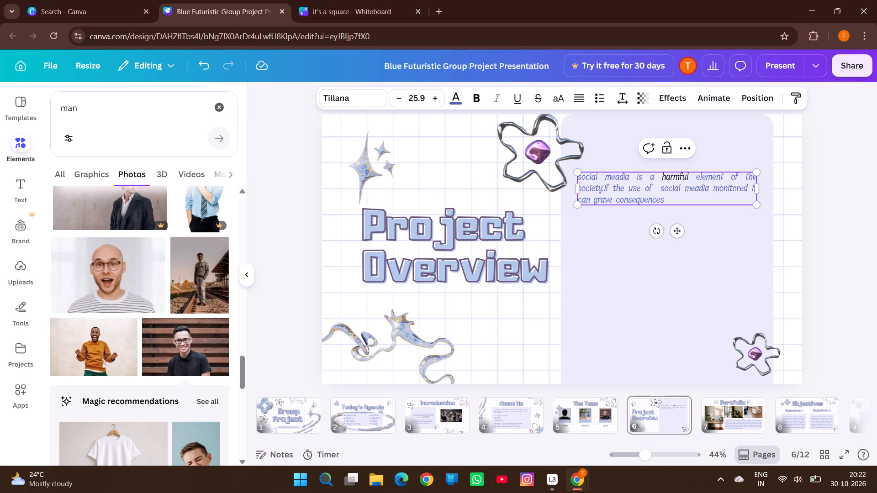
type("is not")
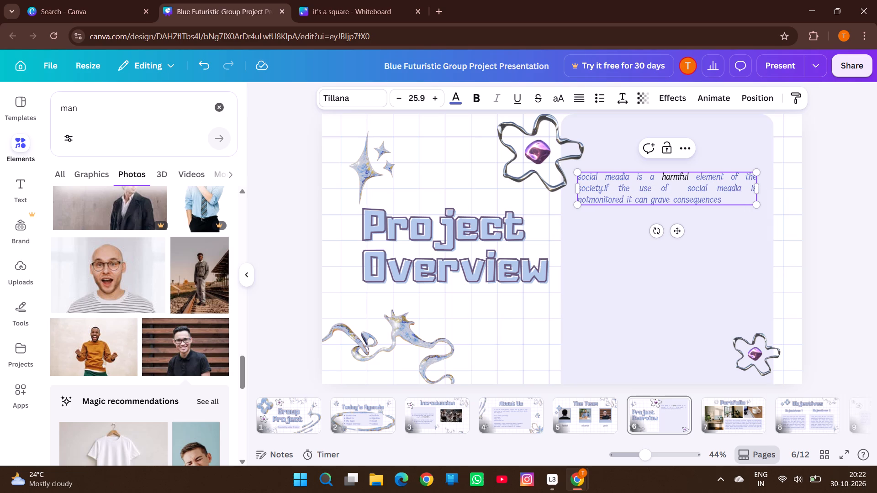
End the paragraph with a full stop and, after a blank line, start a new one with "social media can harm your".
left_click(740, 196)
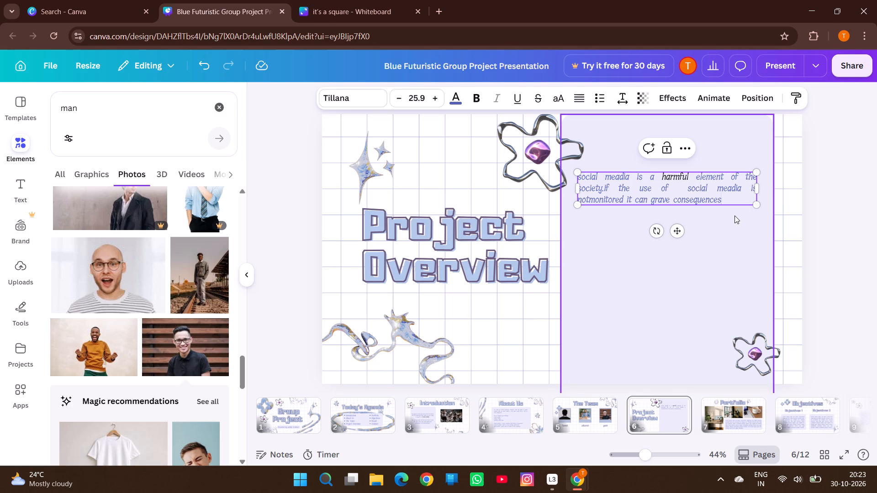
key("period")
key("Return")
key("Return")
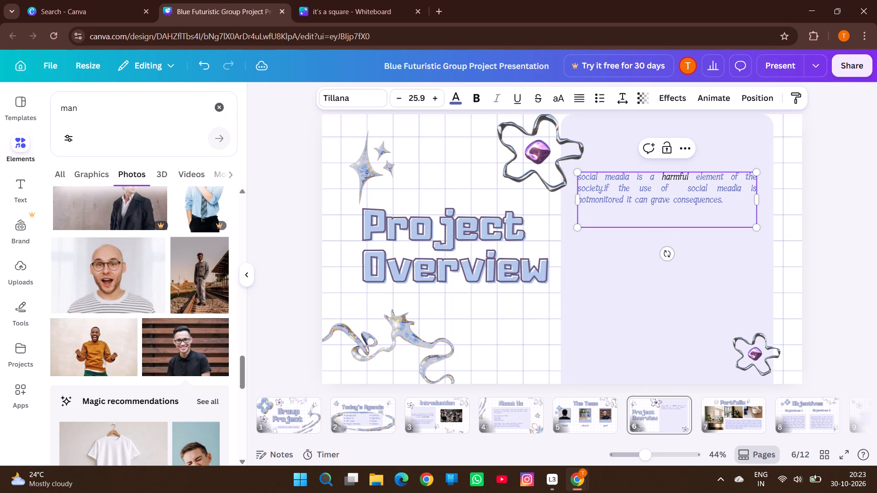
type("social")
key("space")
type("media can harm")
key("space")
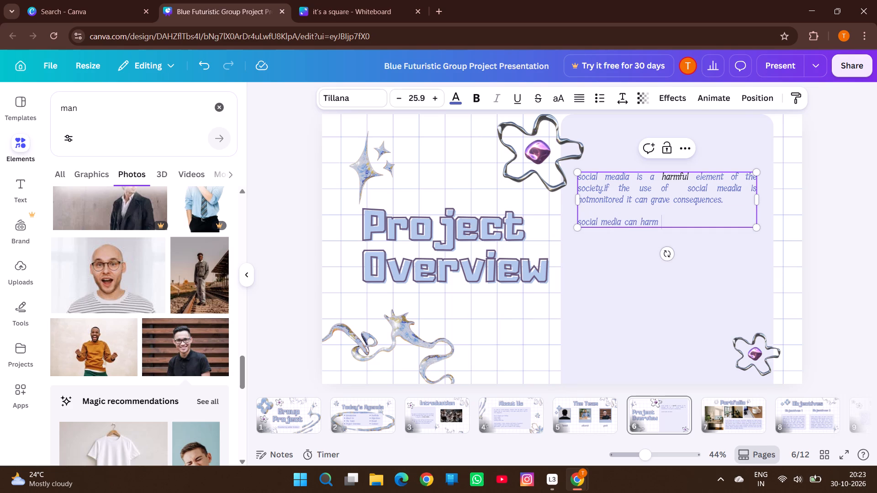
type("your")
key("space")
Set the text colour to black and add "well-being" after "social media can harm your".
left_click(457, 98)
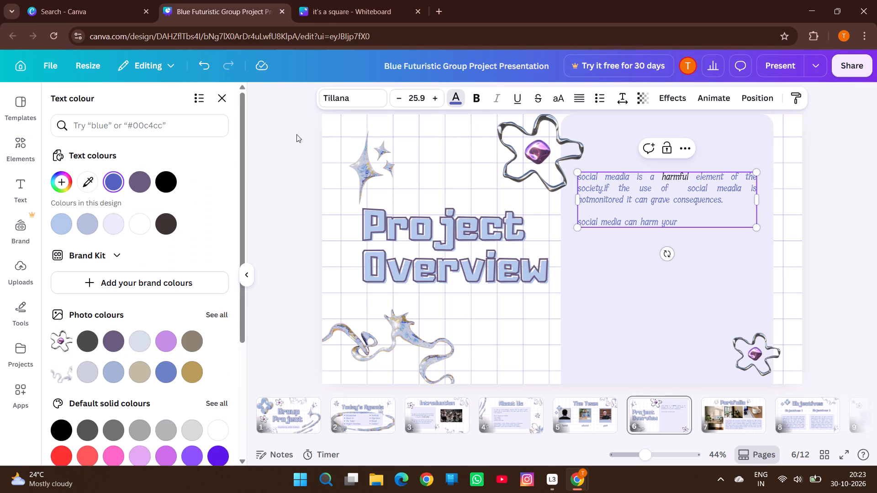
left_click(170, 180)
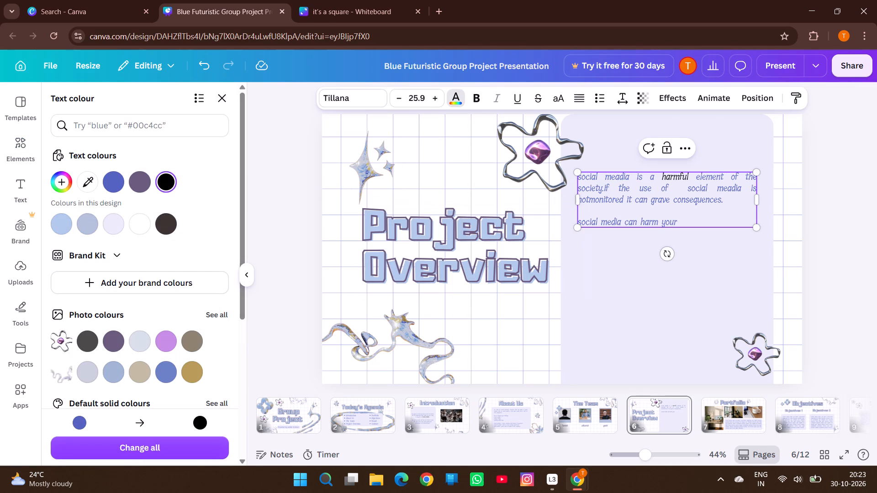
type("well")
type("-being")
Set the text colour back to blue and continue the sentence after "well-being" with "through addiction loops".
key("space")
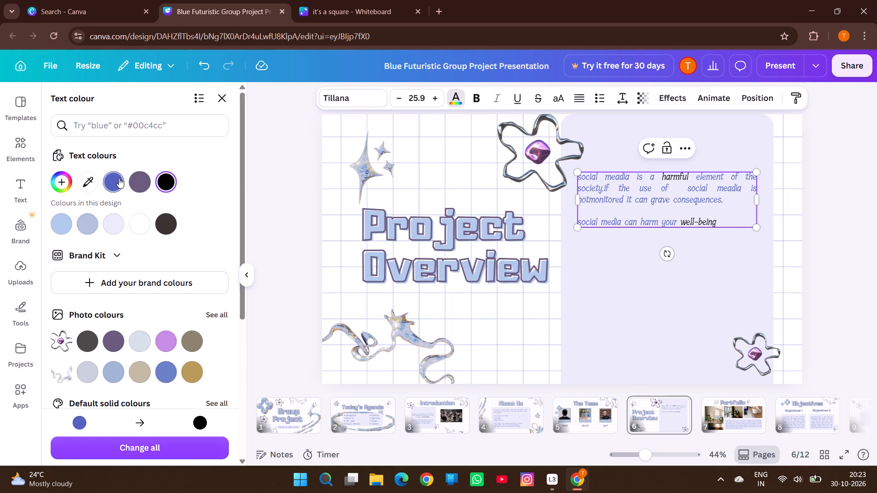
left_click(115, 180)
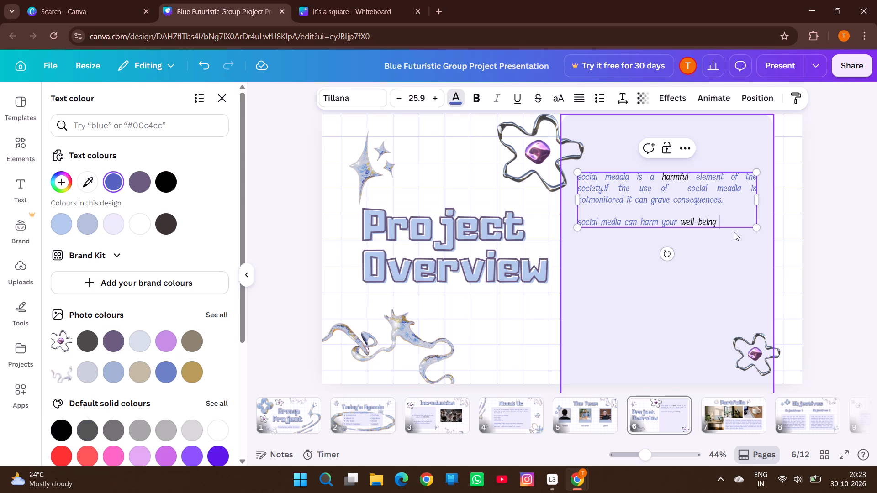
type("through addiction")
key("space")
type("loops")
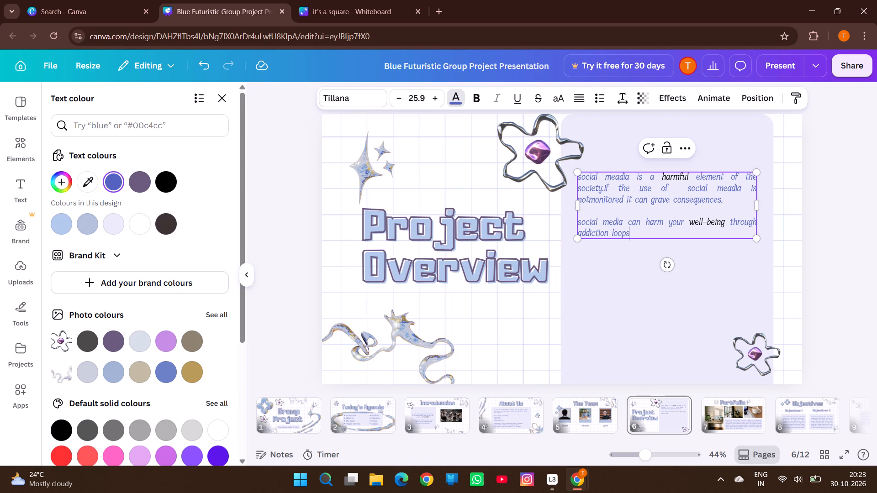
Complete the sentence with ",mental health strain,and physical health risks." and start a new line after a blank one.
type(",me")
type("ntal health")
key("space")
type("strain")
key("comma")
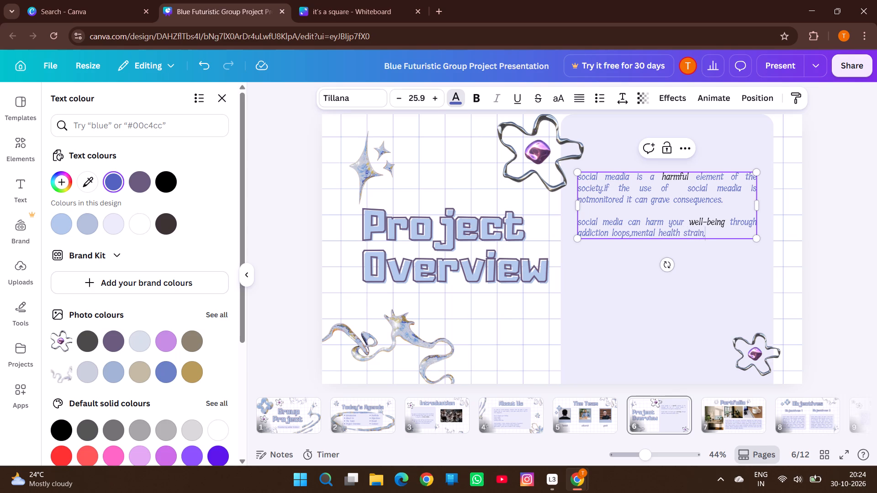
type("and physicak")
key("BackSpace")
type("l health")
key("space")
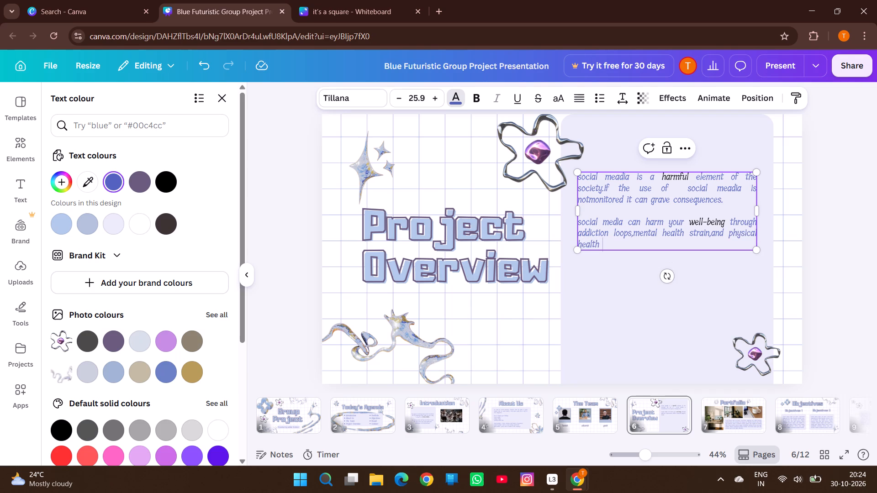
type("risks")
key("space")
key("BackSpace")
key("period")
key("Return")
key("Return")
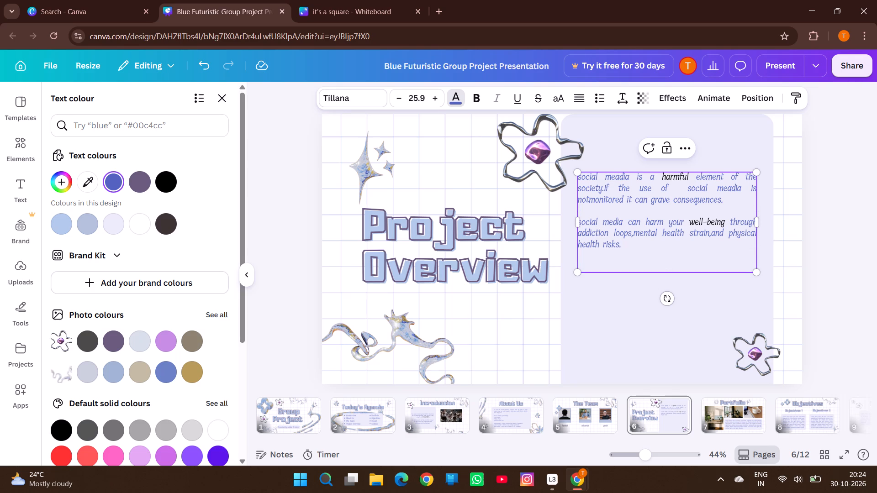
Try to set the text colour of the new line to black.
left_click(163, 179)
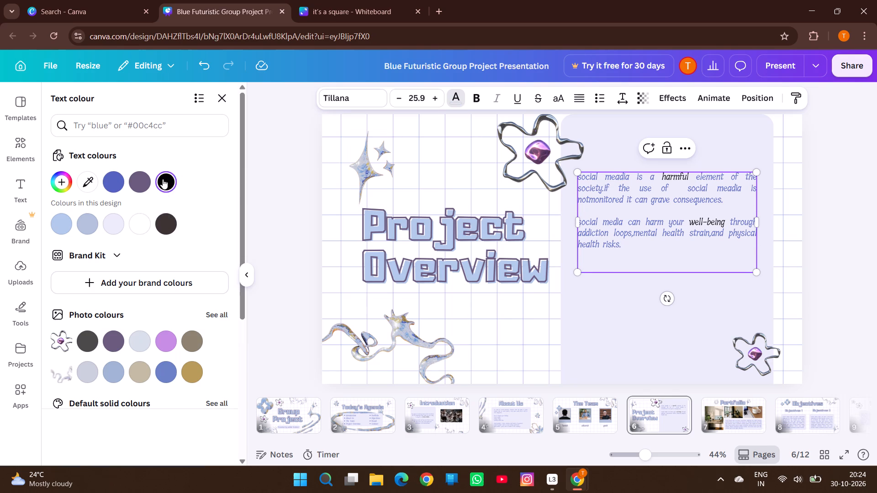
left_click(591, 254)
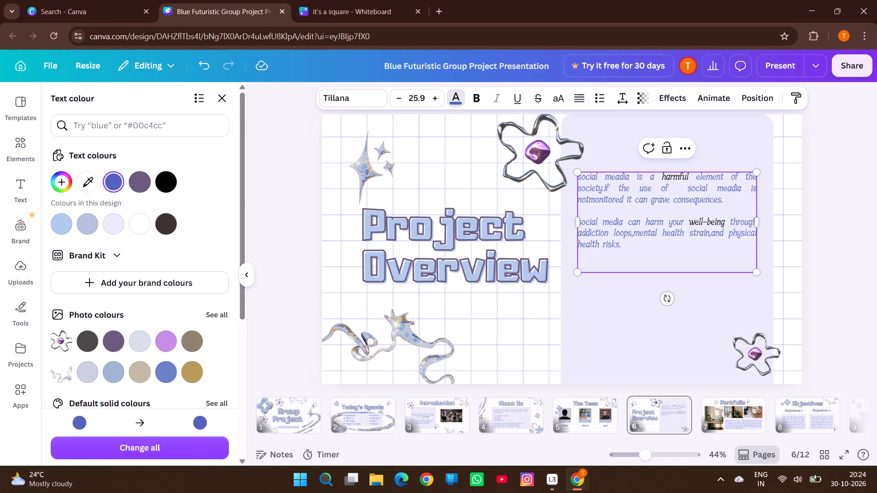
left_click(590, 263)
Start a list with ".1) mental health risks", using Greypurple #6a5b7d for the words after the number.
type("...")
key("BackSpace")
key("BackSpace")
key("1")
type(")")
key("space")
left_click(143, 183)
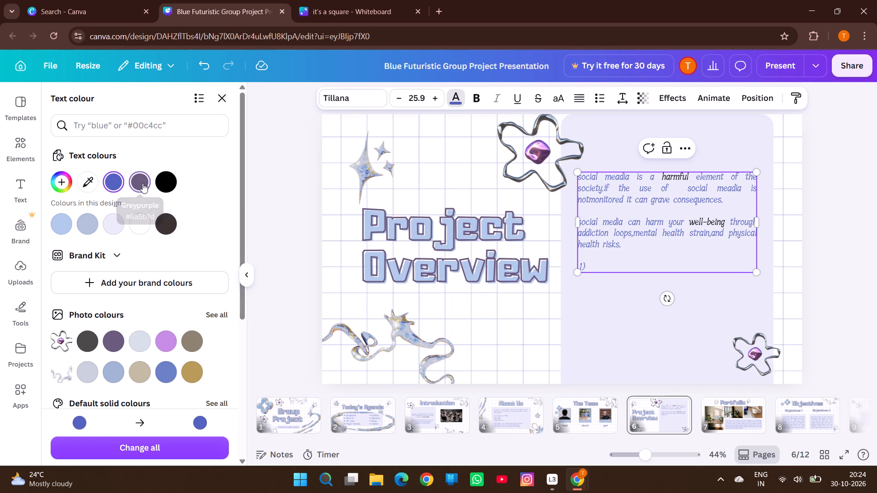
type("mental health")
key("space")
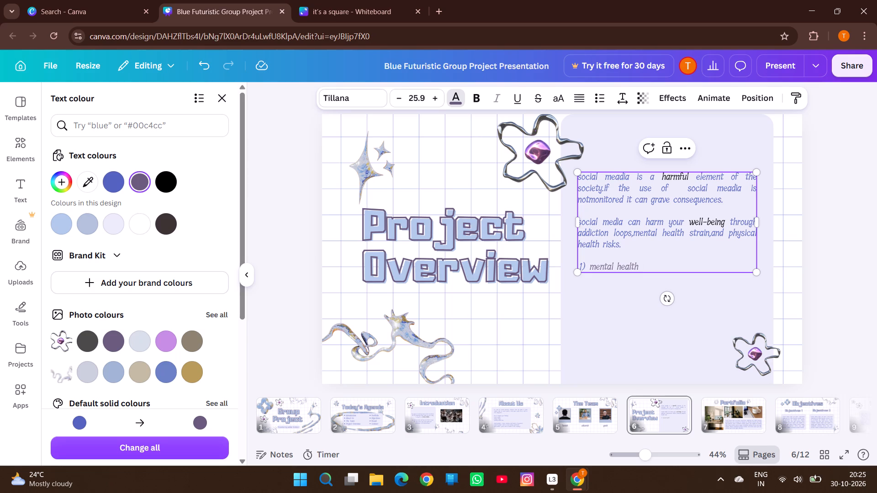
type("risks")
key("space")
Add "2) sleep disruption" as the second list line.
key("Return")
key("2")
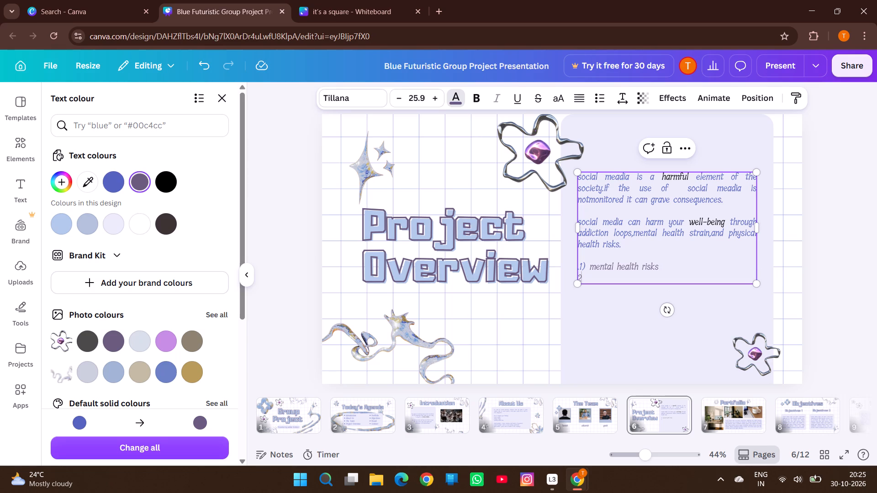
key("shift+parenright")
key("space")
type("sl")
type("eep")
key("space")
type("disruption")
key("space")
Add "3) cyberbullying and harassment" as the third list line.
key("Return")
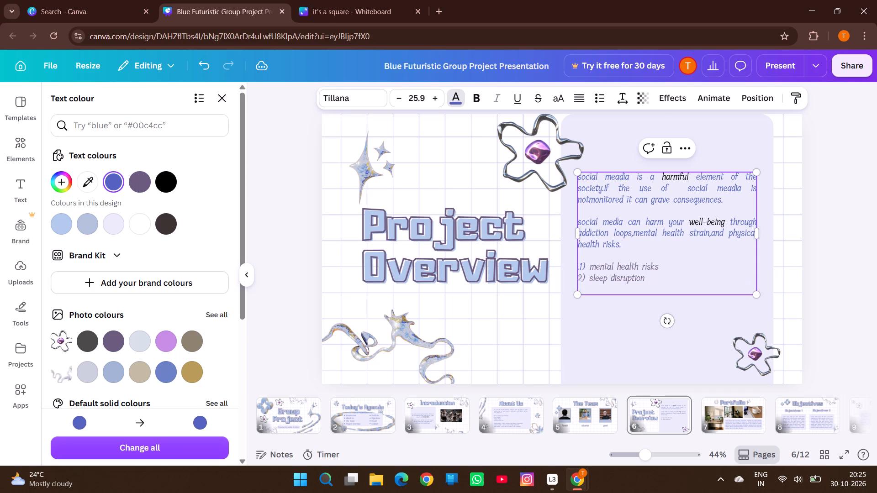
key("3")
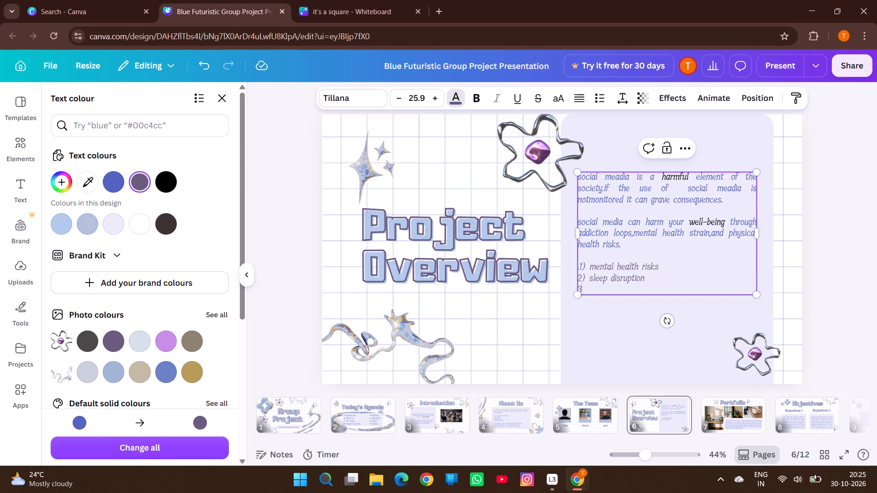
key("shift+parenright")
key("space")
type("cyberbullying and har")
type("assment")
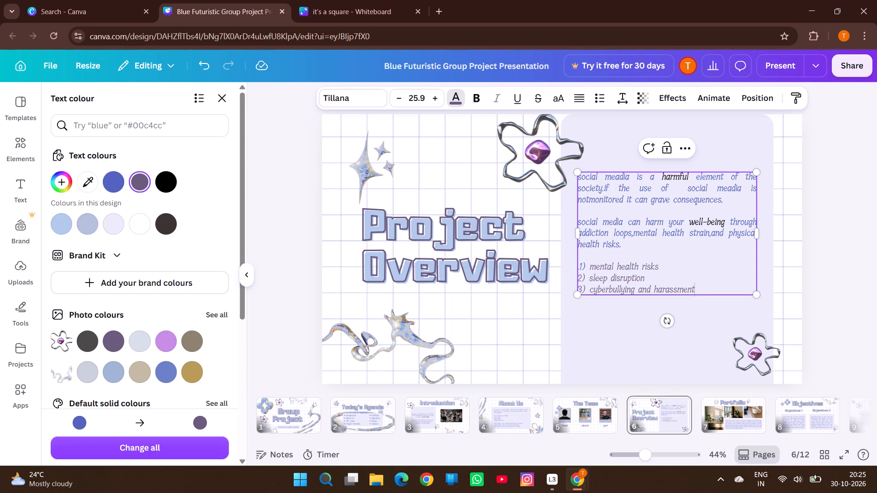
Add "4) spreading misinformation" as the fourth list line.
key("Return")
key("4")
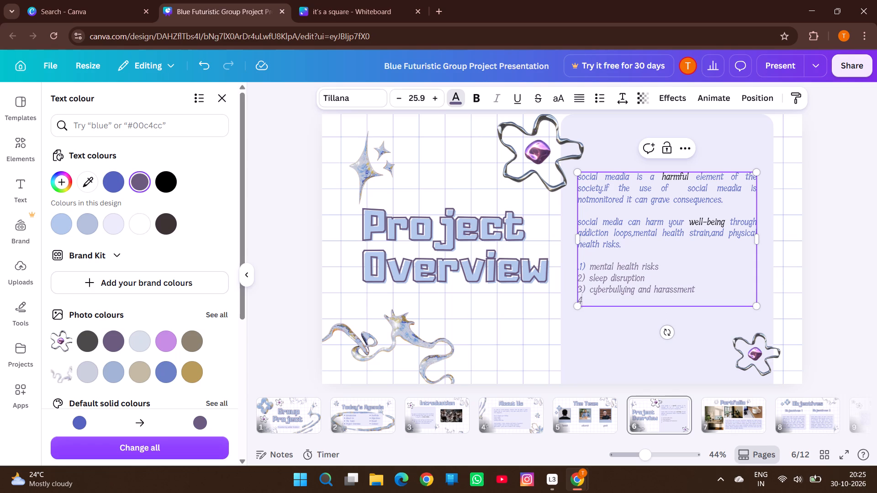
key("shift+parenright")
key("space")
type("spreading")
key("space")
type("misinformation")
key("space")
Add "5) addiction and lost time" as the fifth line of the risk list and finish editing the text.
key("Return")
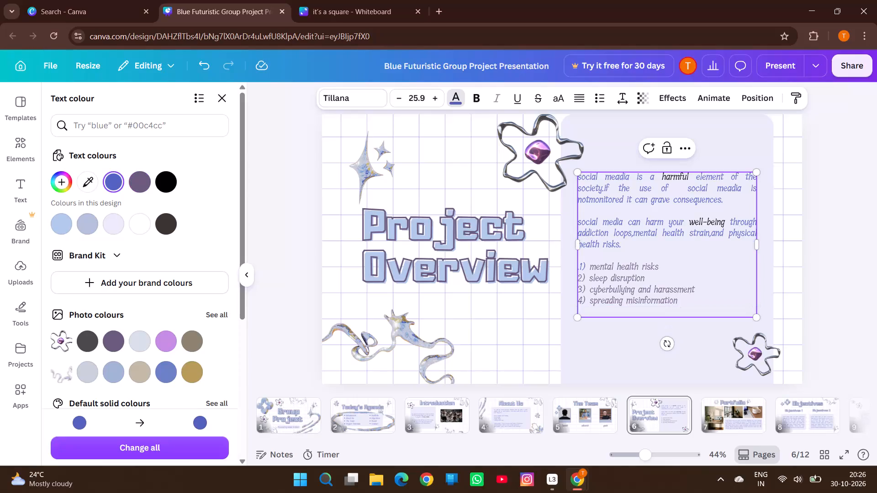
key("5")
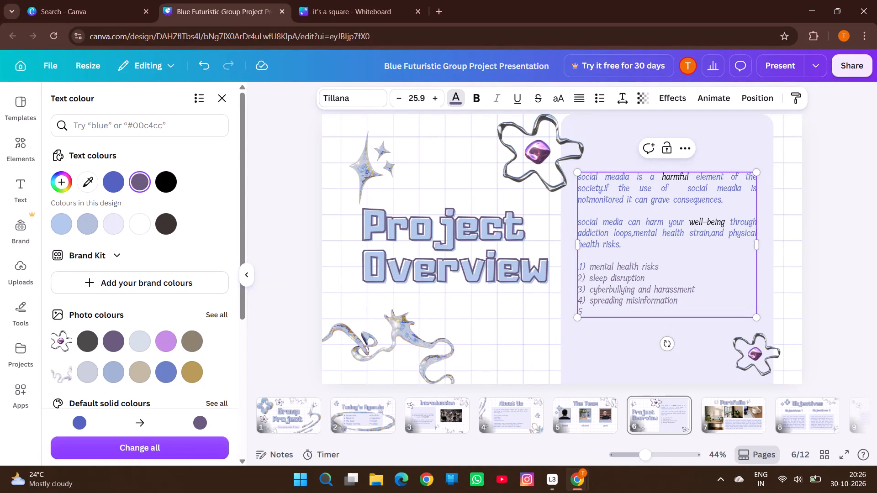
type(")")
key("space")
type("addicyio")
key("BackSpace")
key("BackSpace")
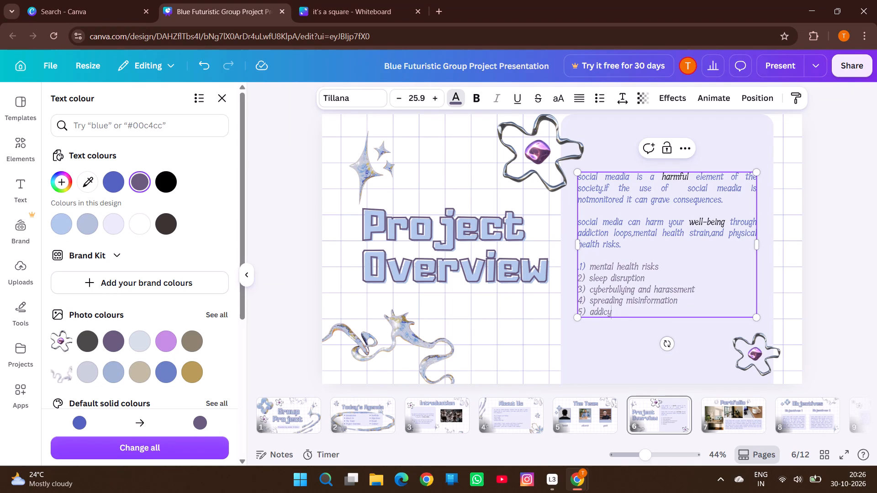
key("BackSpace")
type("tion and lost time")
key("space")
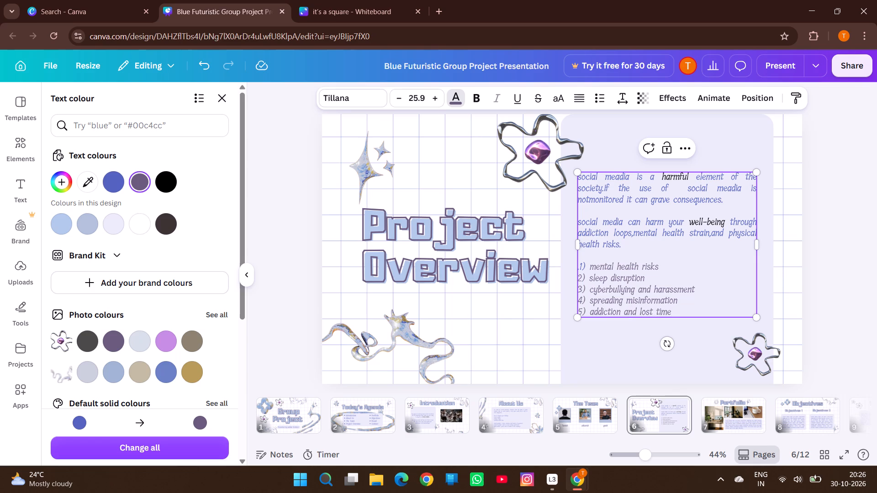
left_click(606, 361)
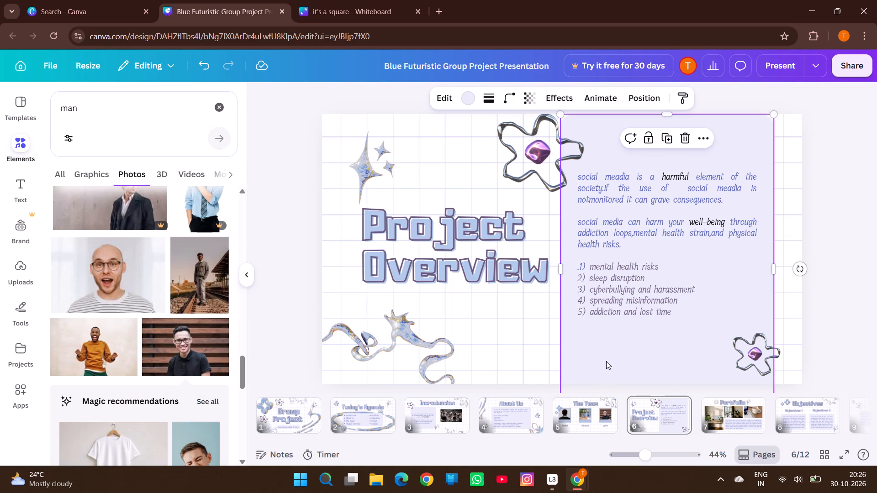
Delete the Portfolio page from the presentation.
left_click(709, 407)
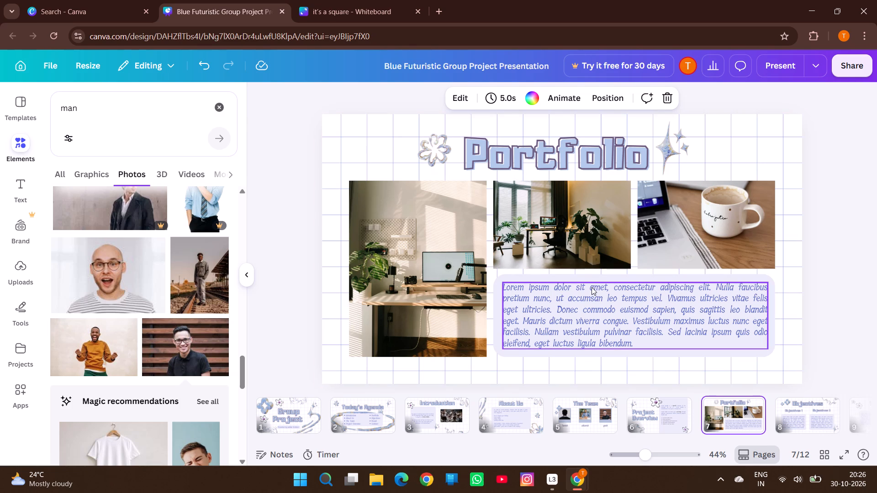
left_click(750, 406)
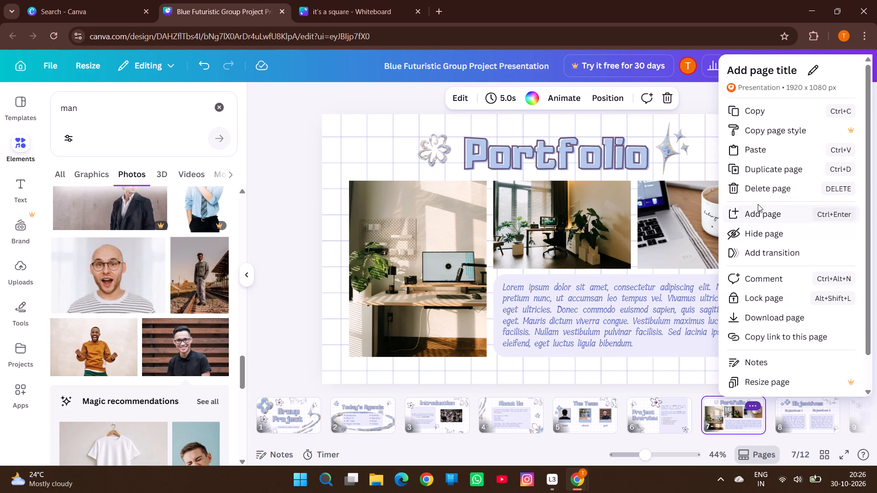
left_click(762, 198)
left_click(766, 192)
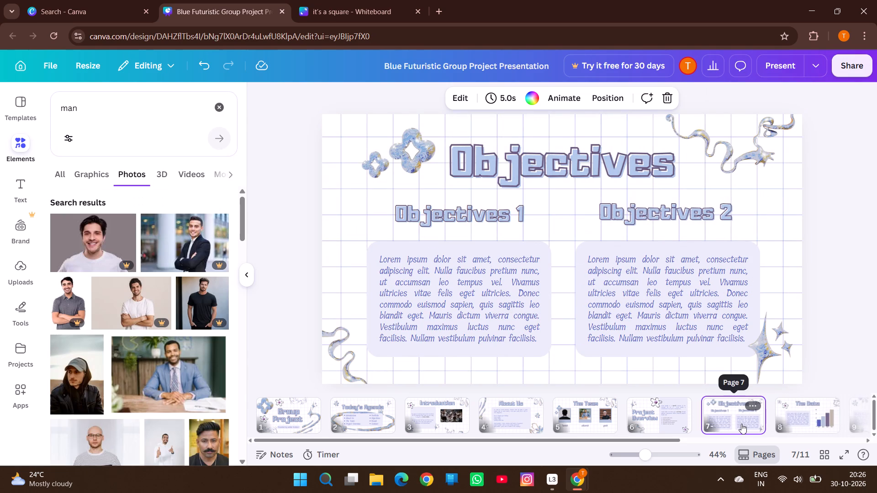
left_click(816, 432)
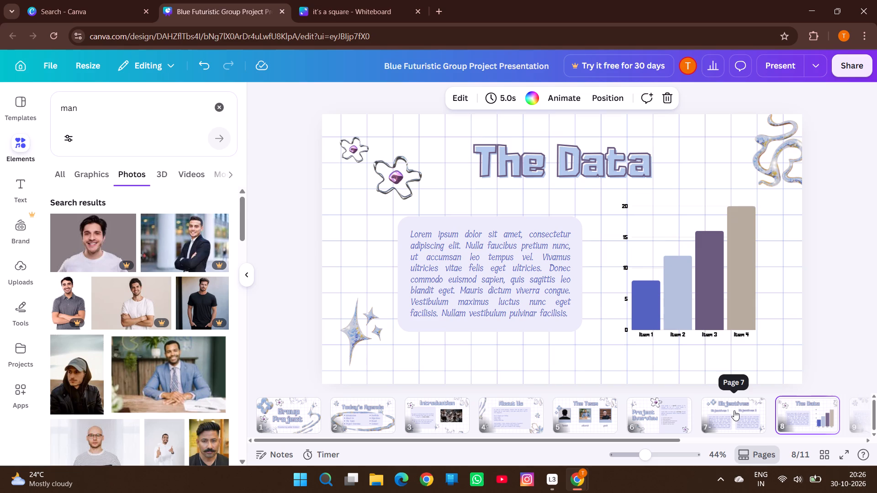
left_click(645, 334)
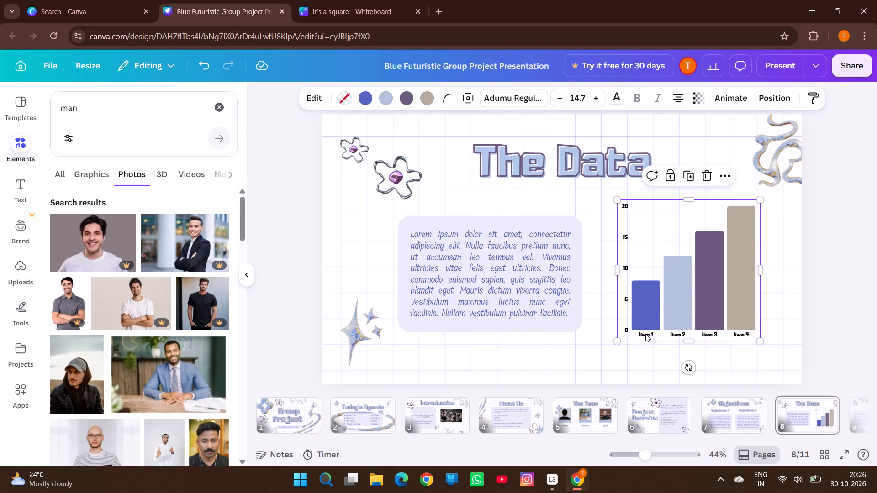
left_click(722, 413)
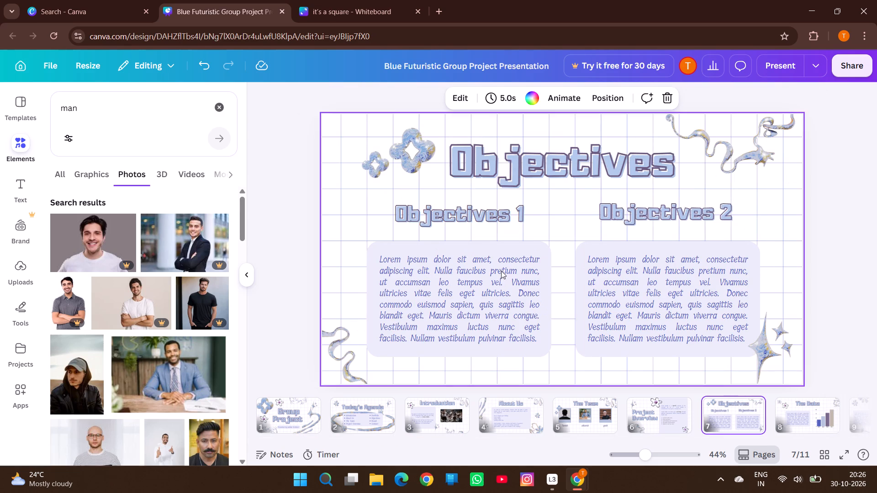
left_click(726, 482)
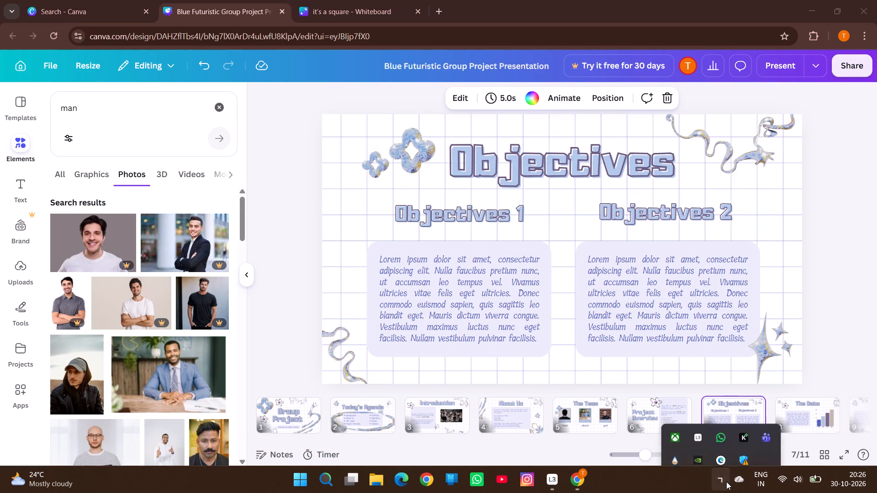
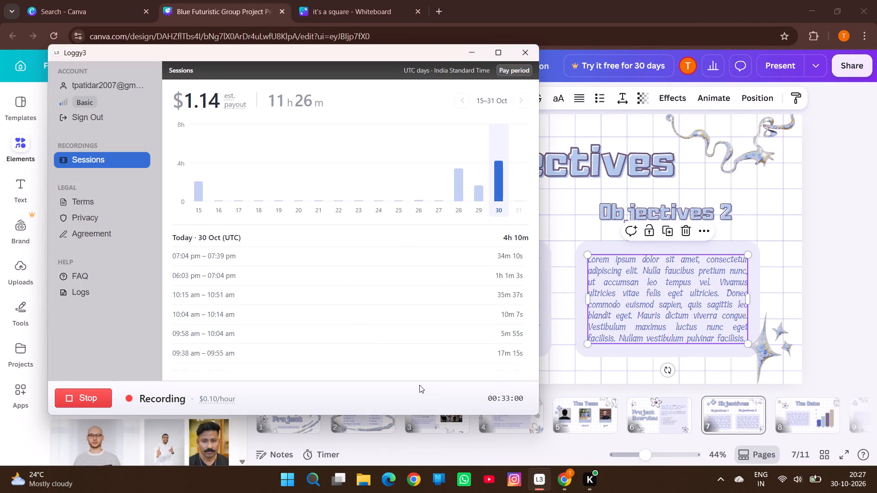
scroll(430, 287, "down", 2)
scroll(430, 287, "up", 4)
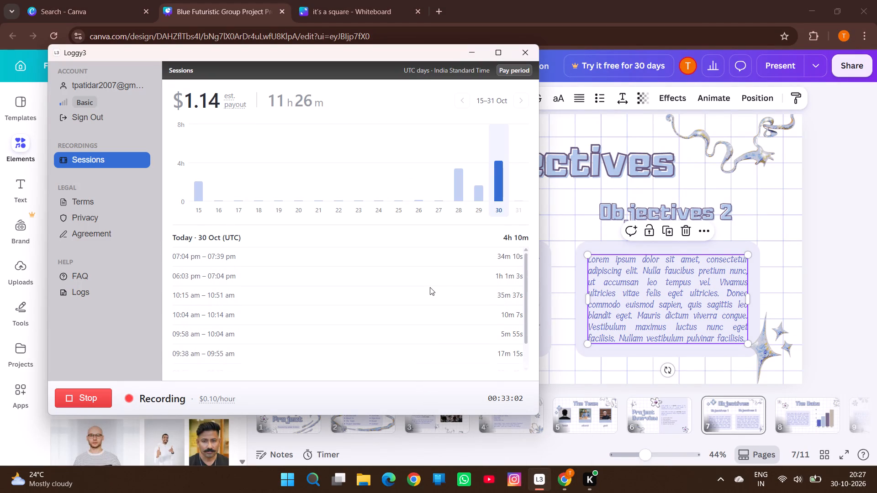
Switch back to the Canva presentation, select the Objectives 1 body text and look through the page thumbnails after Objectives.
left_click(566, 303)
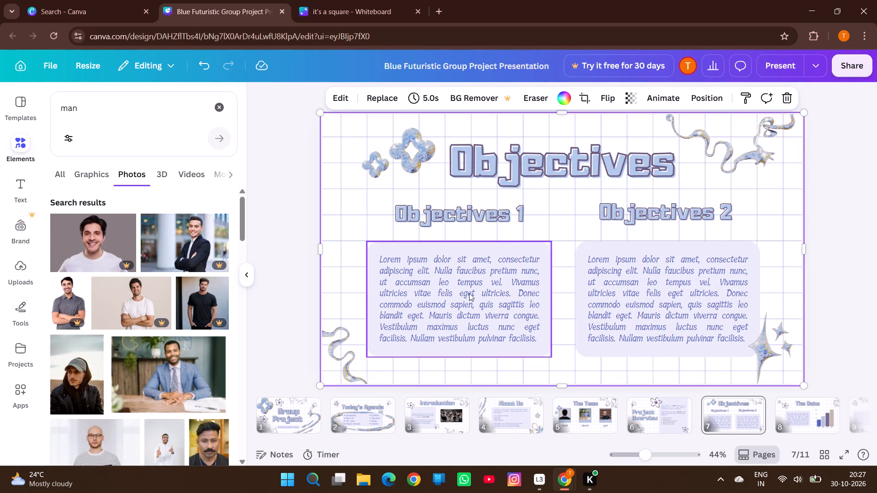
left_click(469, 293)
scroll(762, 423, "left", 2)
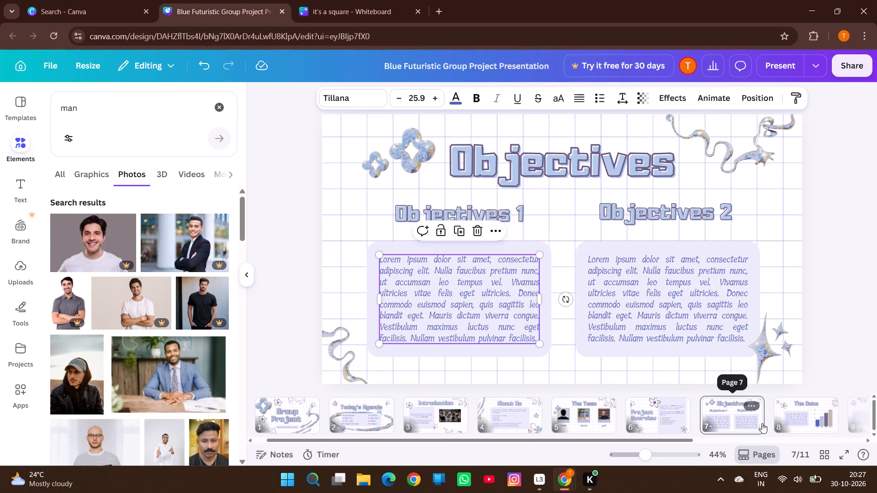
scroll(762, 423, "left", 2)
scroll(762, 423, "right", 2)
scroll(762, 423, "left", 5)
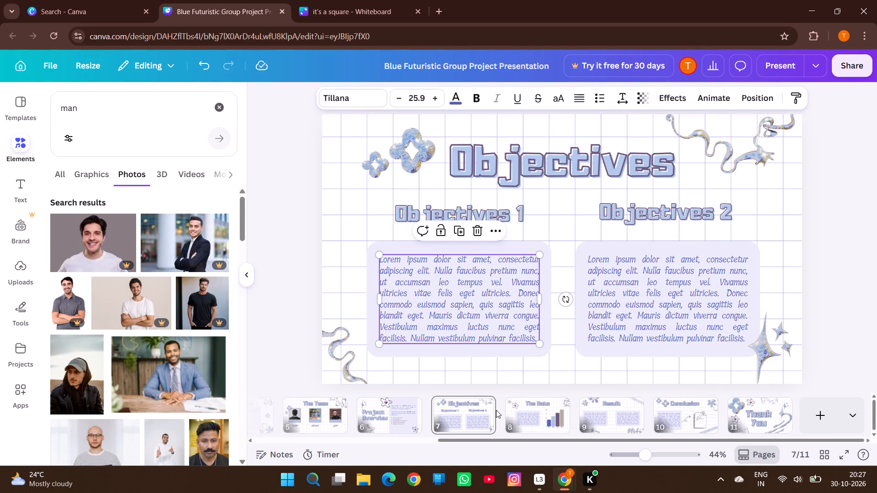
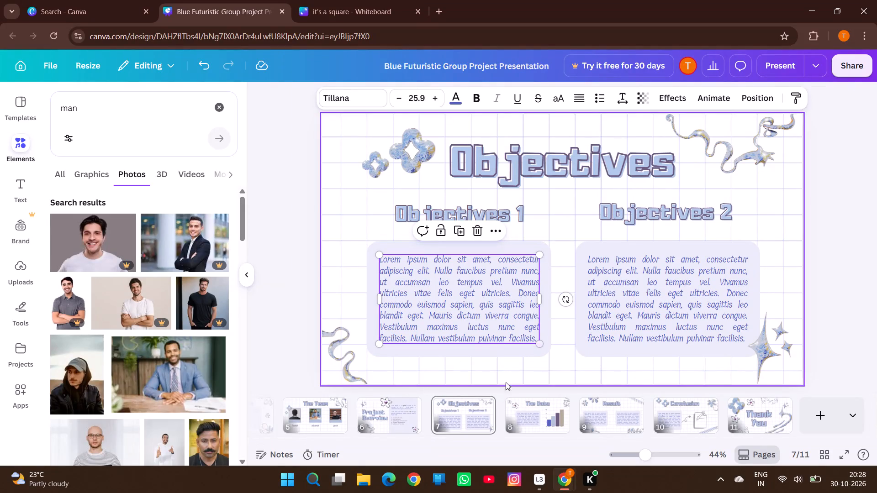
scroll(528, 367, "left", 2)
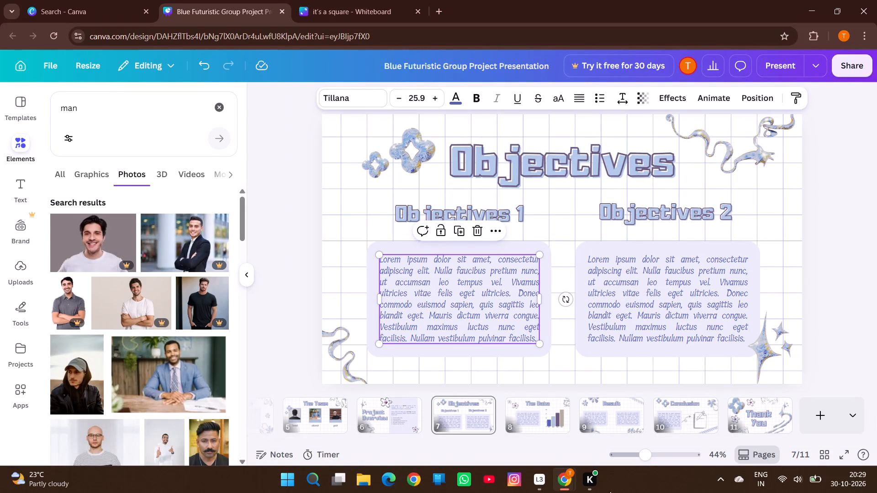
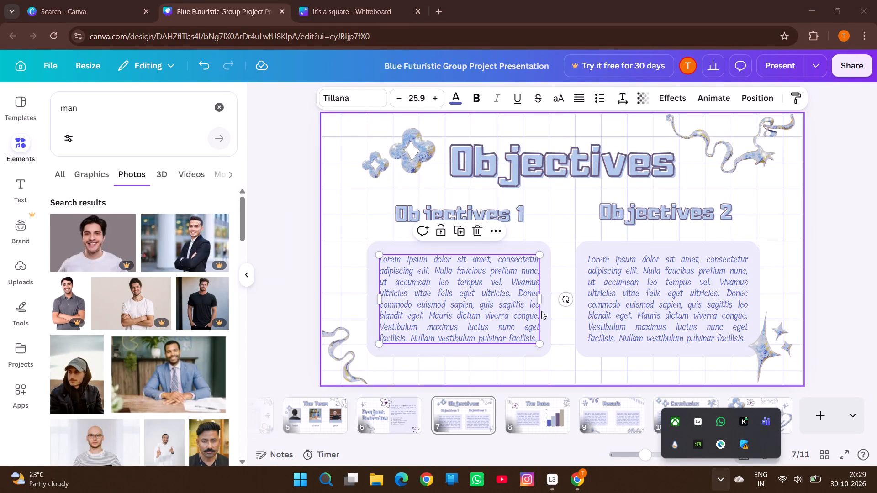
Replace the placeholder paragraph under Objectives 1 with "protect mental well-being and digital safety .".
left_click(523, 311)
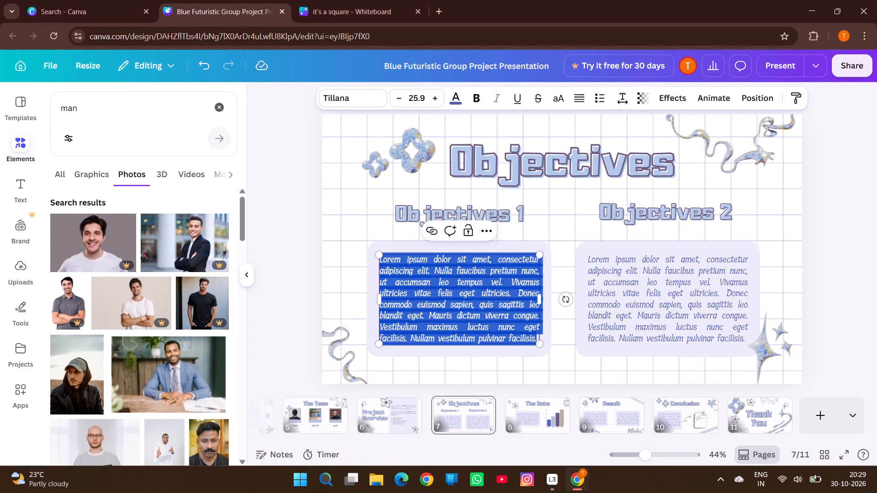
key("BackSpace")
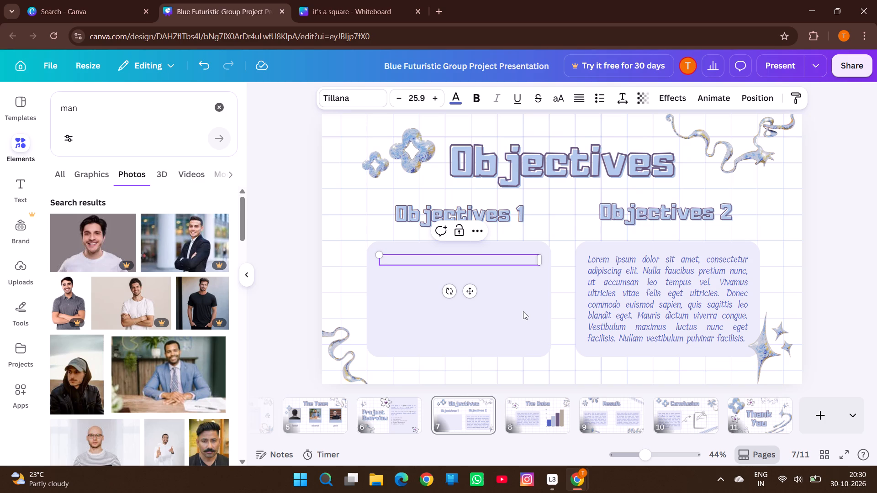
type("protect")
type("mental")
key("space")
key("BackSpace")
key("BackSpace")
key("BackSpace")
key("BackSpace")
key("BackSpace")
key("BackSpace")
key("BackSpace")
key("space")
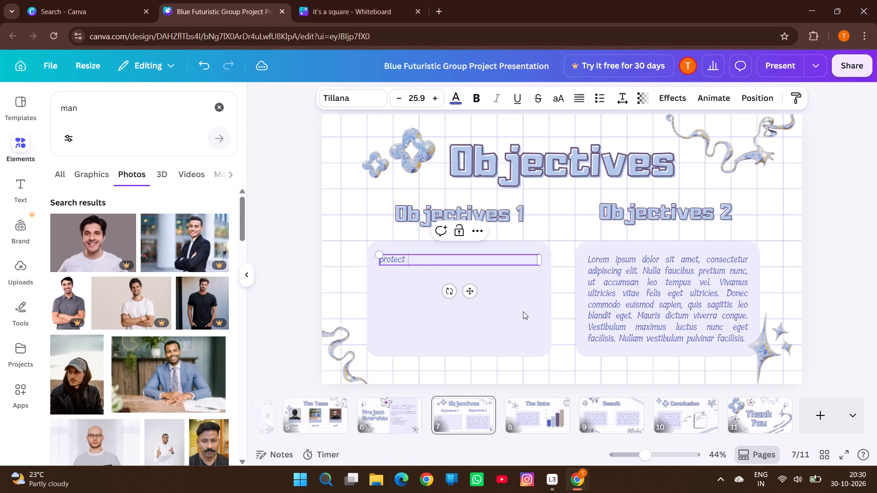
type("mental well")
type("-being")
key("space")
type("and digital safety")
key("space")
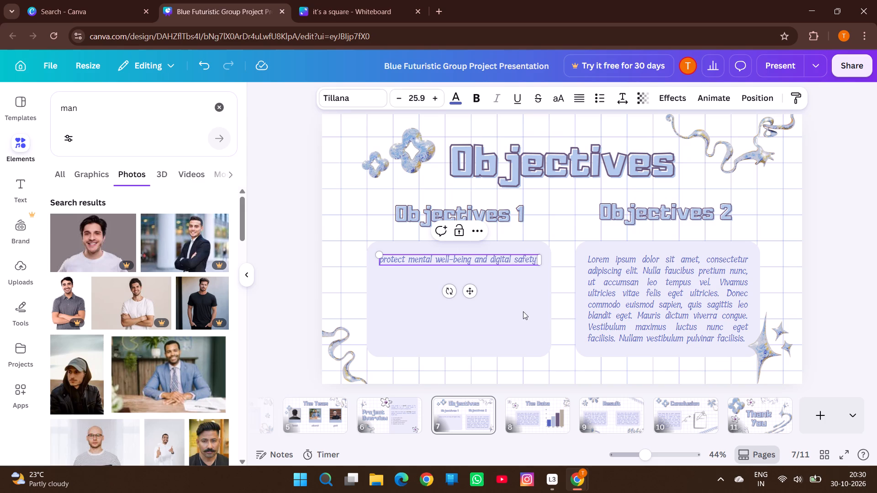
key("period")
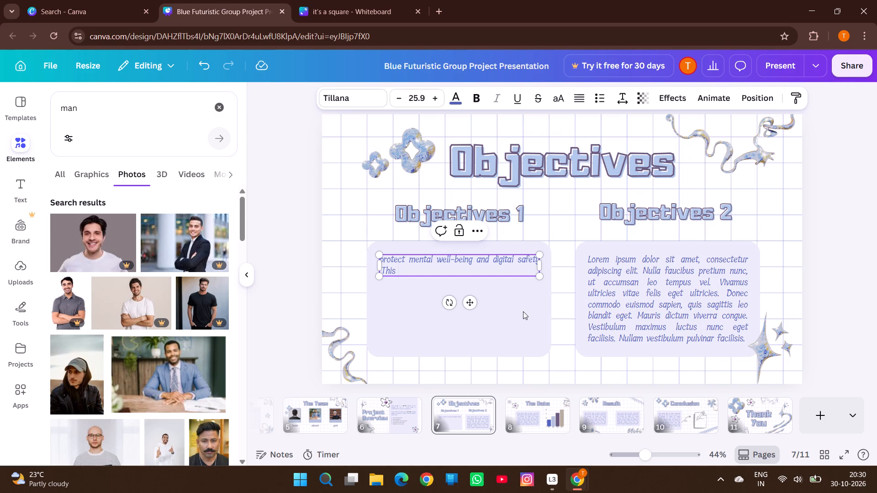
Continue the Objectives 1 paragraph with "This involves reducing exposure to cyberbullying ,minimizing toxic social comparision ,".
type("involves reducing exposure")
key("space")
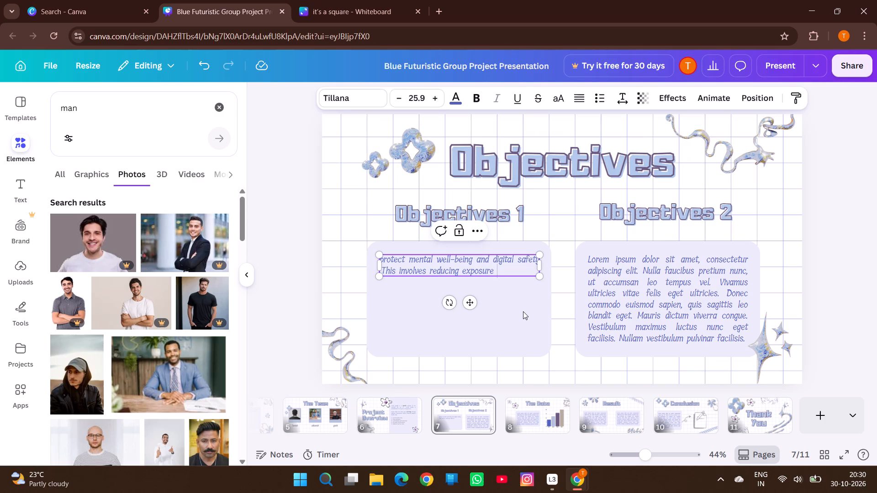
type("to cyberbullying")
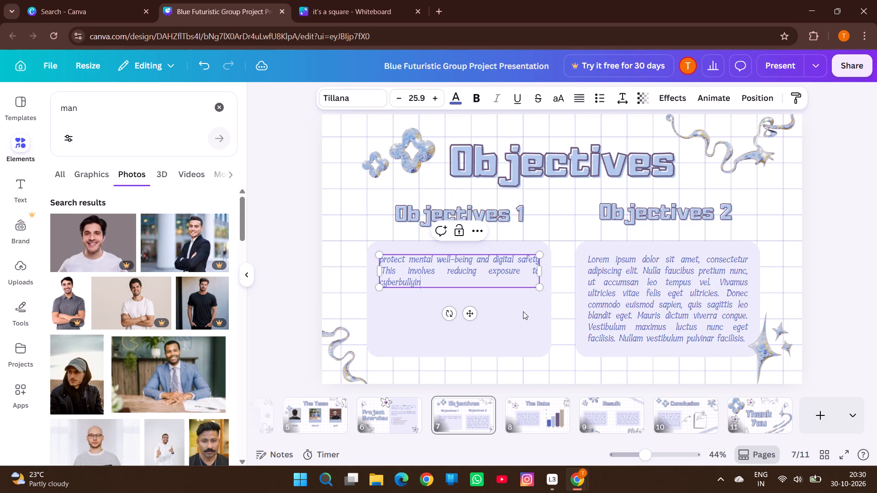
key("space")
type(",minimi")
type("zing")
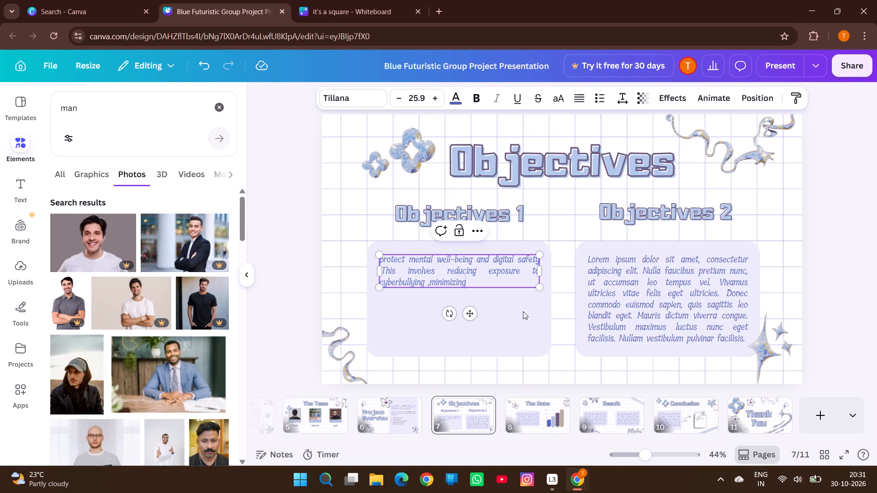
key("space")
type("toxic social compariso")
key("BackSpace")
type("ion")
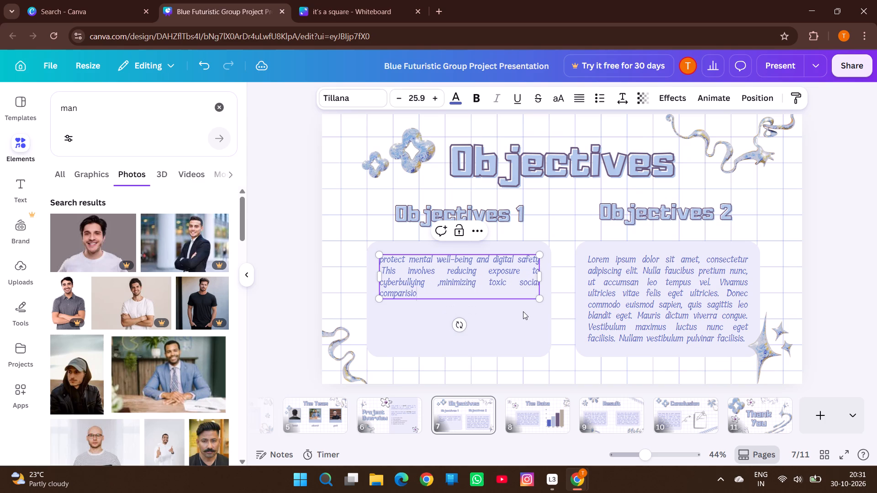
key("space")
key("comma")
Complete the Objectives 1 paragraph with "and preventing anxiety or depression caused by excessive screen time .".
type("and preventing anc")
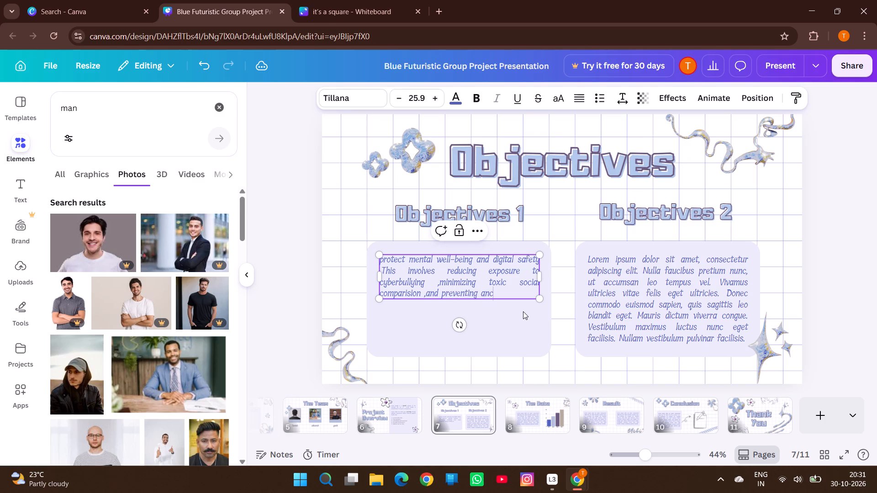
key("BackSpace")
type("xiety")
key("space")
type("or der")
key("BackSpace")
type("pression caused by")
key("space")
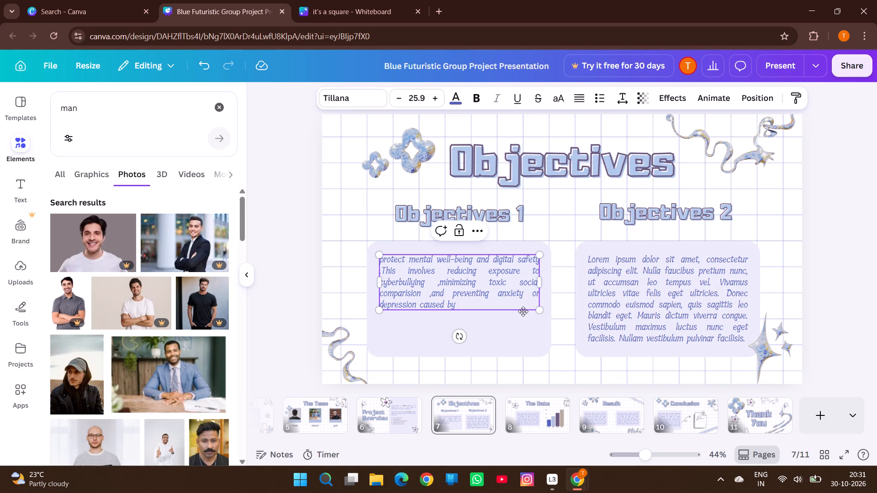
type("excessive screen time")
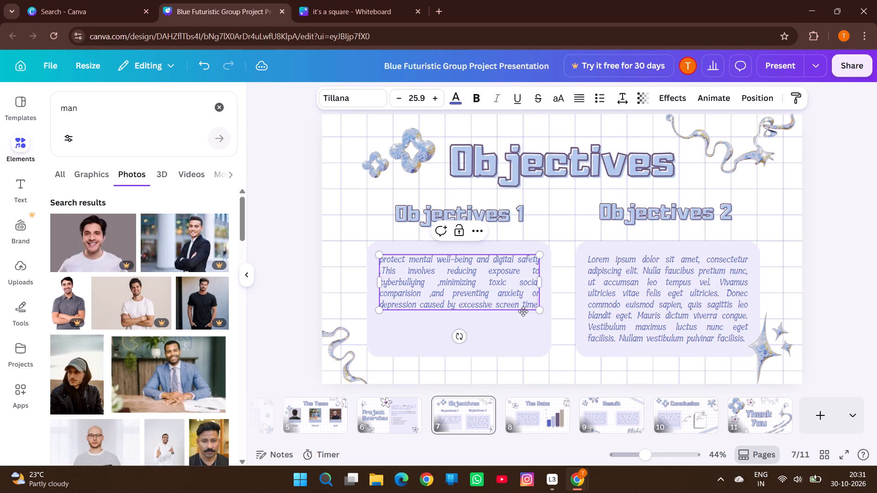
key("space")
key("period")
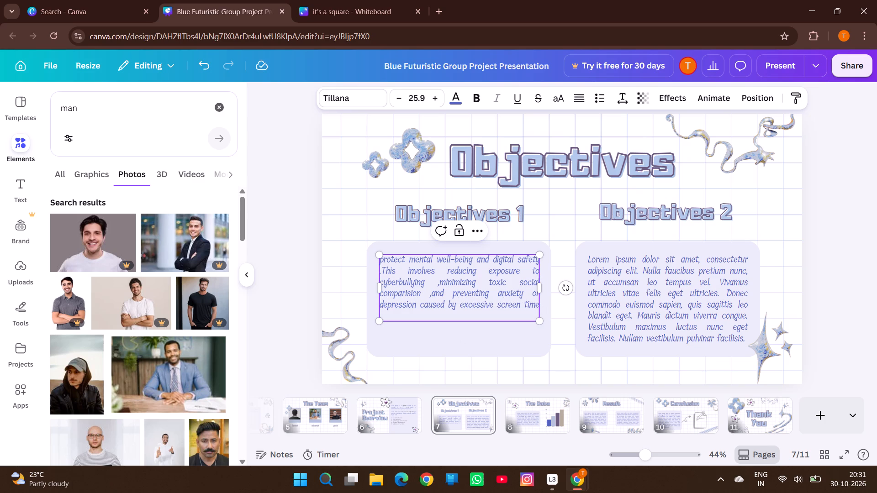
Replace the placeholder paragraph under Objectives 2 with "Reclaim time and restore healthy habits.".
double_click(726, 338)
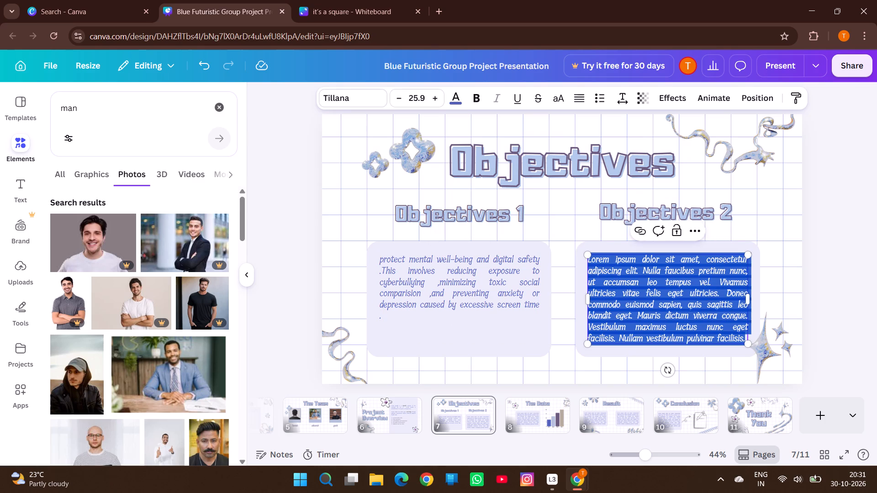
key("BackSpace")
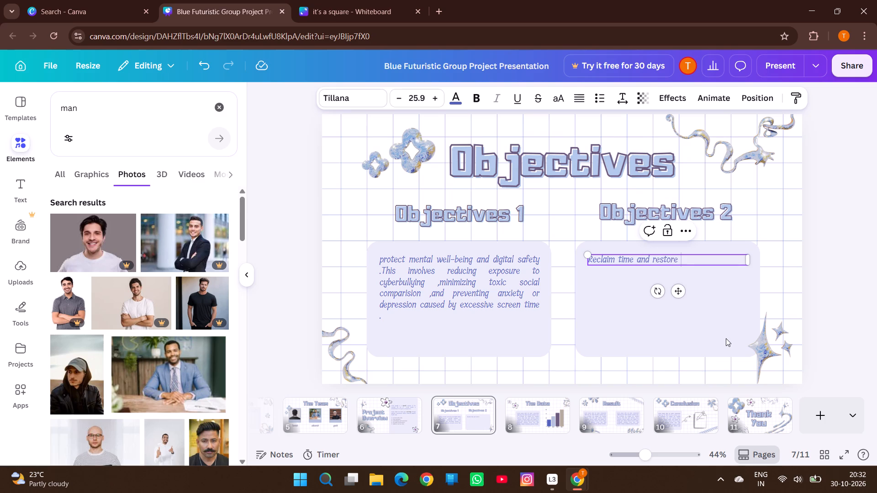
type("healthu")
key("BackSpace")
type("y habitv")
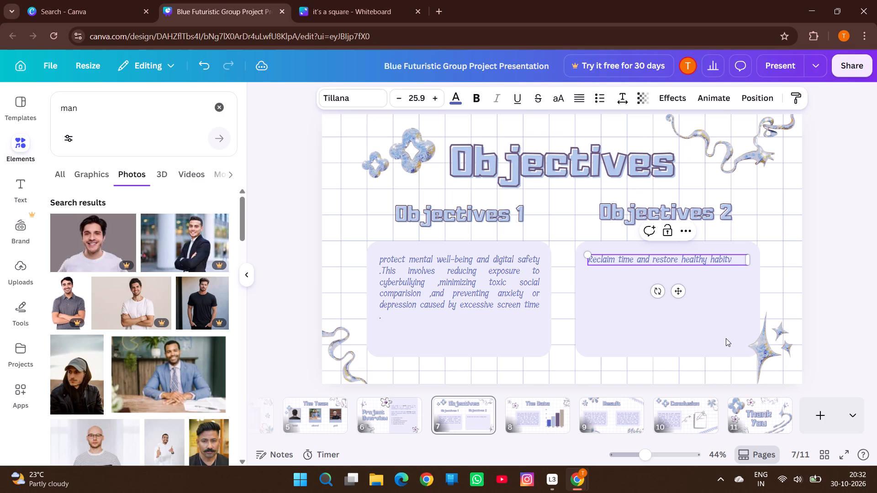
key("BackSpace")
key("y")
key("BackSpace")
type("tt")
key("BackSpace")
key("BackSpace")
key("space")
key("BackSpace")
type("s.")
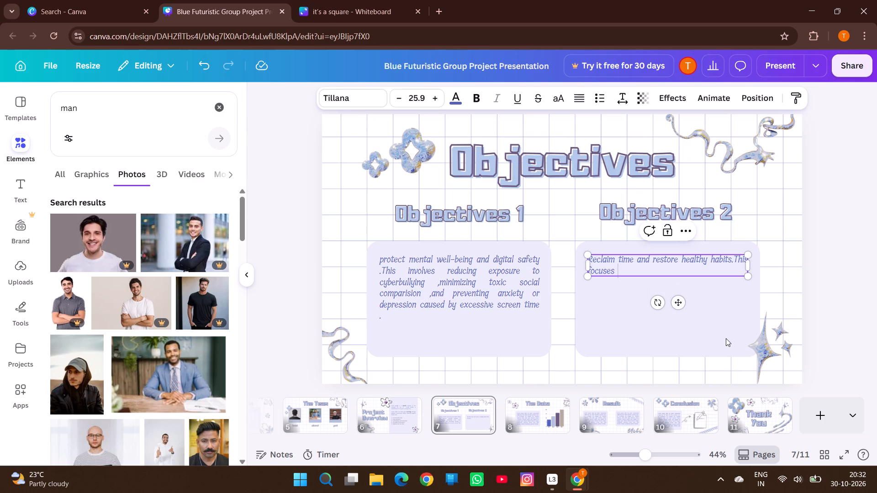
Continue the Objectives 2 paragraph with "on breaking addictive scrolling loops".
type("on breaking addictive")
key("space")
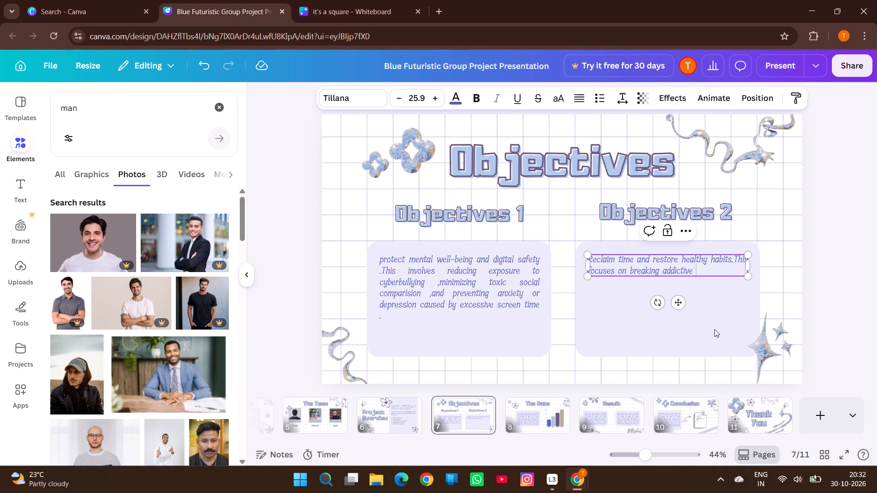
type("scrolling o")
key("BackSpace")
type("loops")
key("space")
Continue the Objectives 2 paragraph with "to improve sleep quality".
type("to im")
type("pro")
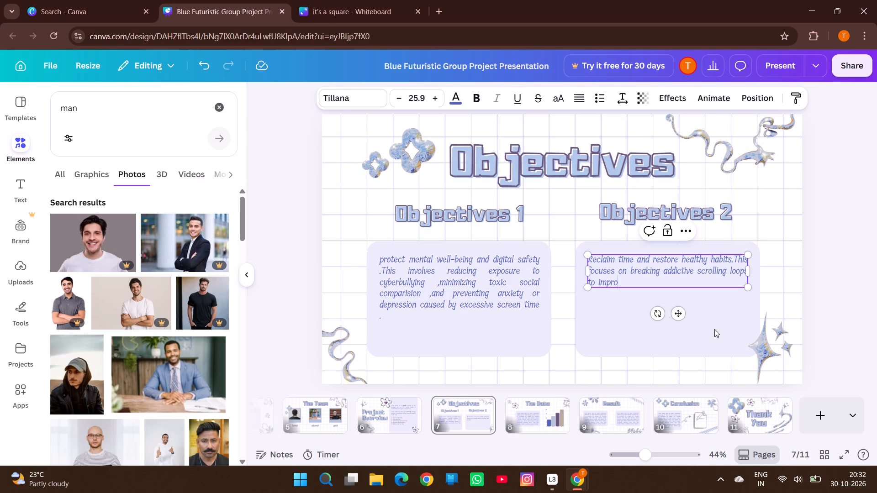
type("ve")
key("space")
type("slee")
type("p")
key("space")
type("qua")
type("litu")
key("space")
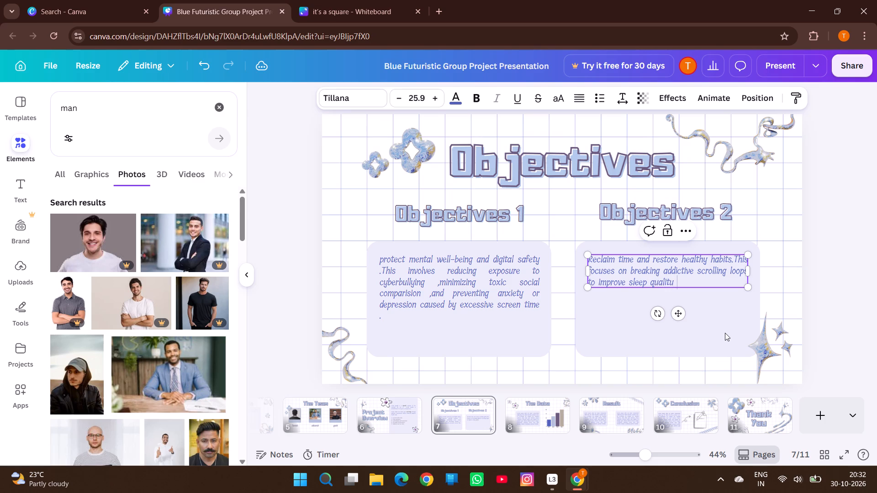
key("BackSpace")
key("BackSpace")
key("u")
key("BackSpace")
type("y")
key("space")
Continue the Objectives 2 paragraph with ",rebuild attention spans , and".
type(",rebuo9;")
key("BackSpace")
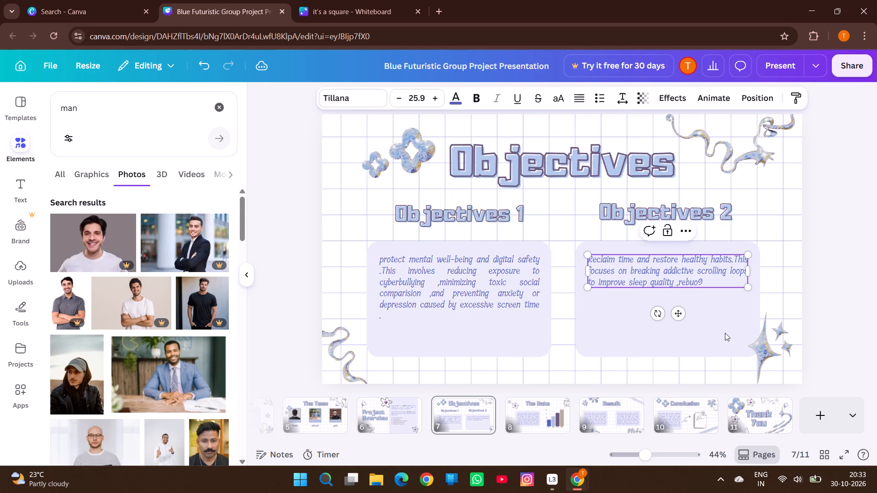
key("BackSpace")
key("BackSpace")
key("i")
type("ld")
key("space")
type("attention spans")
key("space")
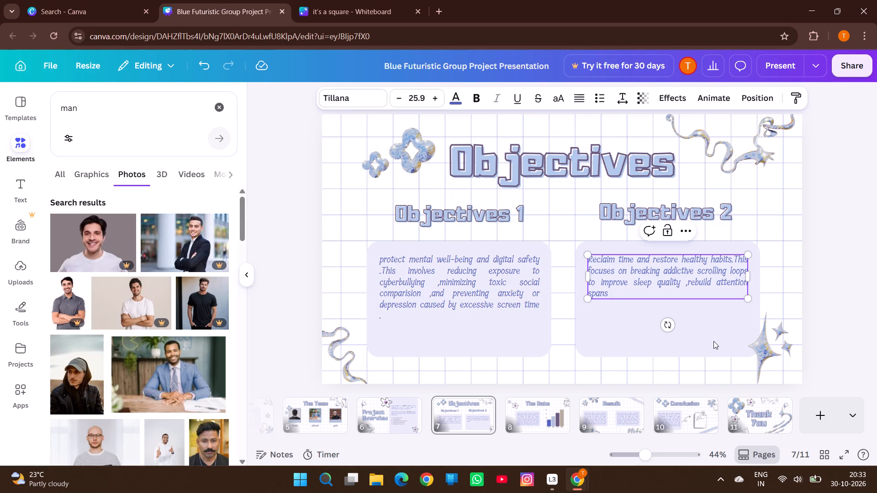
type(", and")
key("space")
Complete the Objectives 2 paragraph with "increase daily real - world productivity .".
type("incread")
key("BackSpace")
type("se dailty")
key("space")
key("BackSpace")
key("BackSpace")
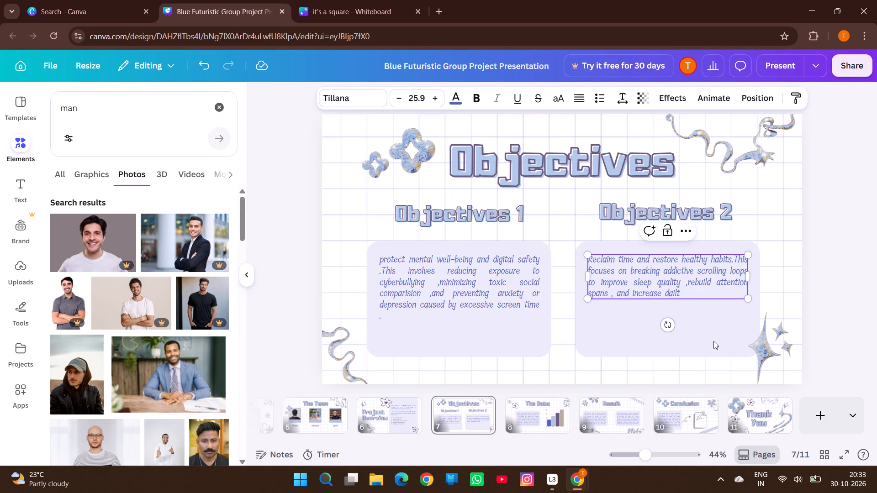
key("BackSpace")
type("y real")
key("space")
type("- wp")
key("BackSpace")
type("orld p")
type("roducyt")
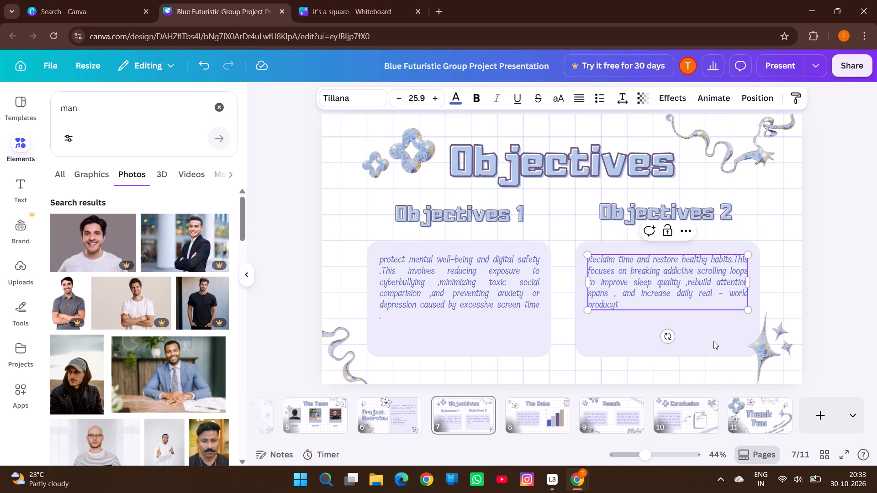
key("BackSpace")
key("BackSpace")
type("tivity")
key("space")
key("period")
left_click(626, 351)
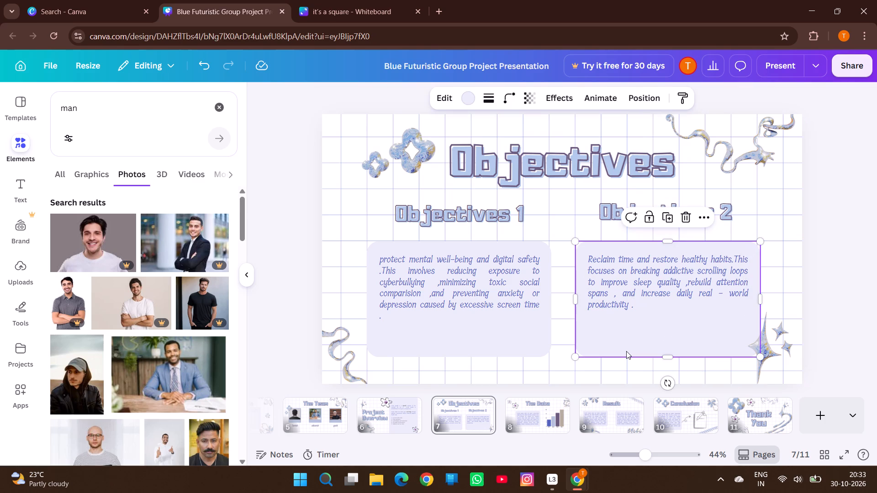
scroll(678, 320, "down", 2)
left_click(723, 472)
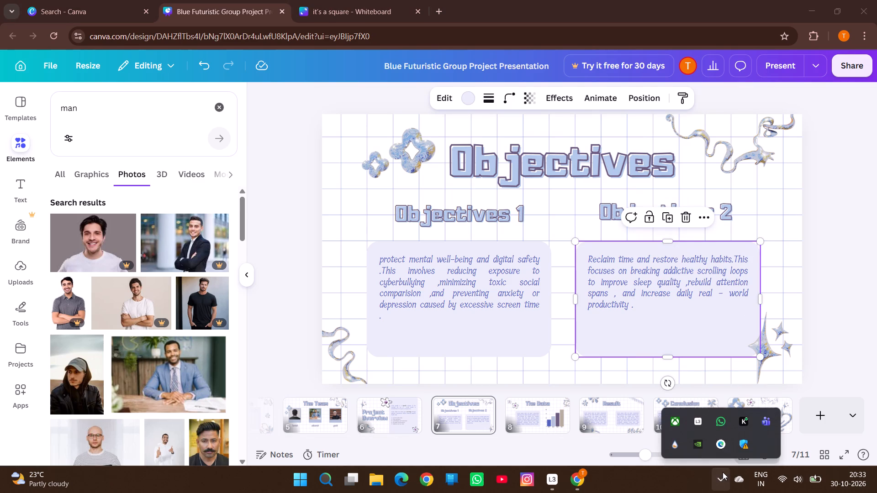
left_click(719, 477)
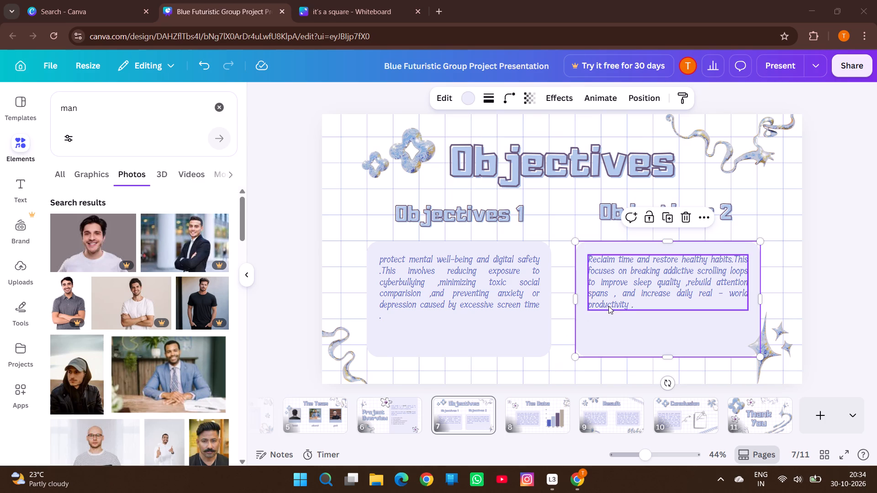
Clear the placeholder paragraph from the text box on The Data page.
left_click(540, 419)
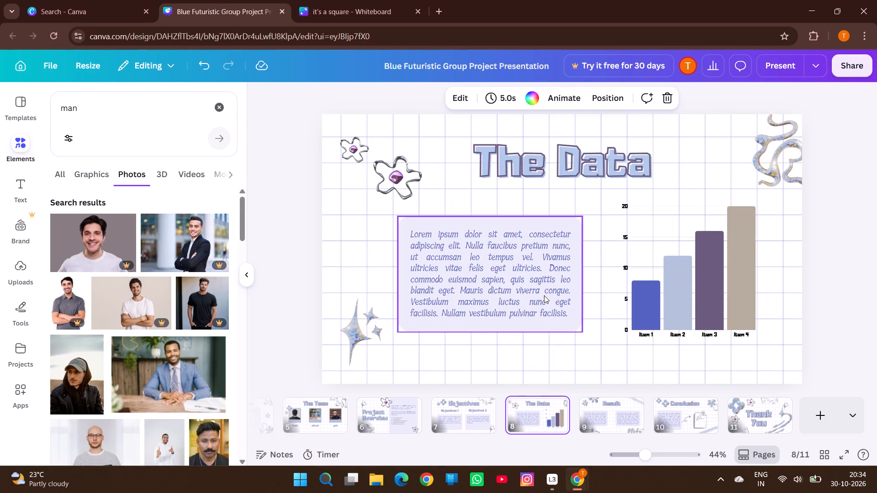
double_click(557, 305)
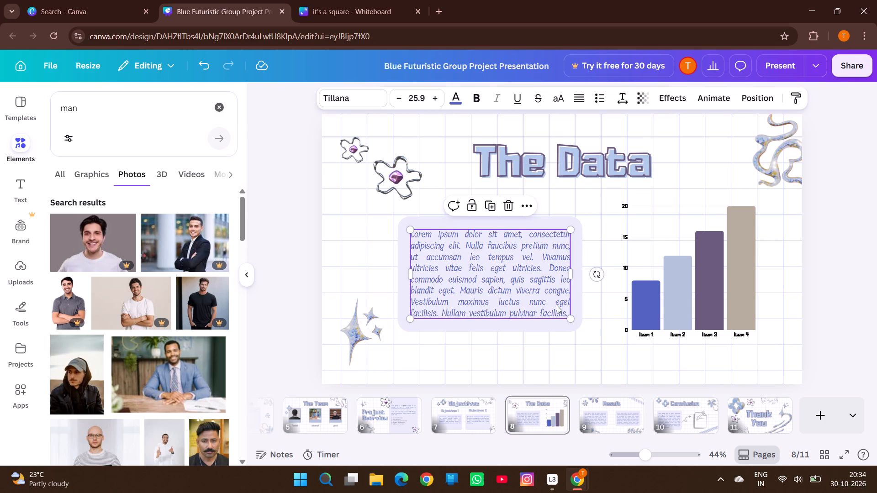
key("BackSpace")
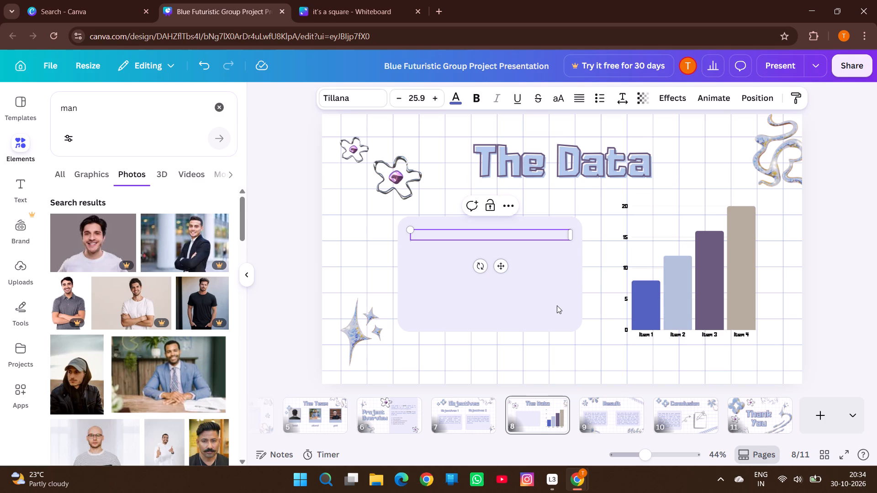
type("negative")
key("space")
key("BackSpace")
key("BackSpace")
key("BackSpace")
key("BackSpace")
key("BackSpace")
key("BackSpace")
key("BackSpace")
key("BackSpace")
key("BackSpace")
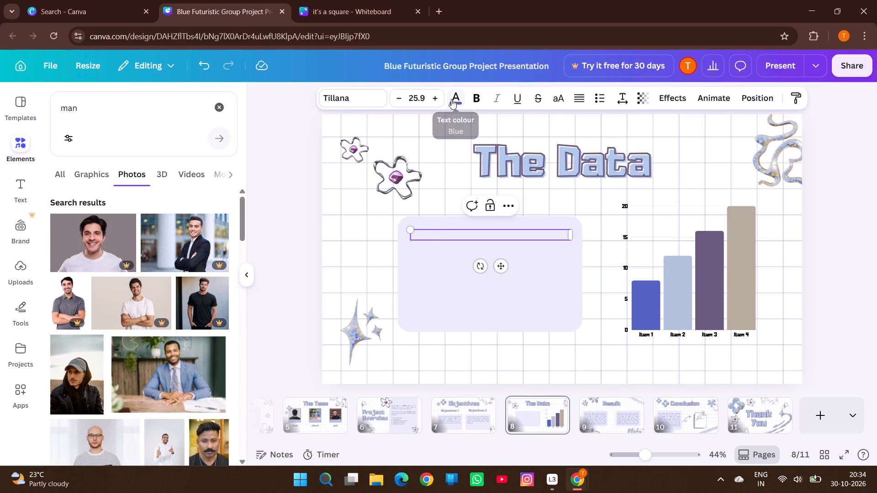
Set the text colour of the emptied text box on The Data page to black.
left_click(451, 99)
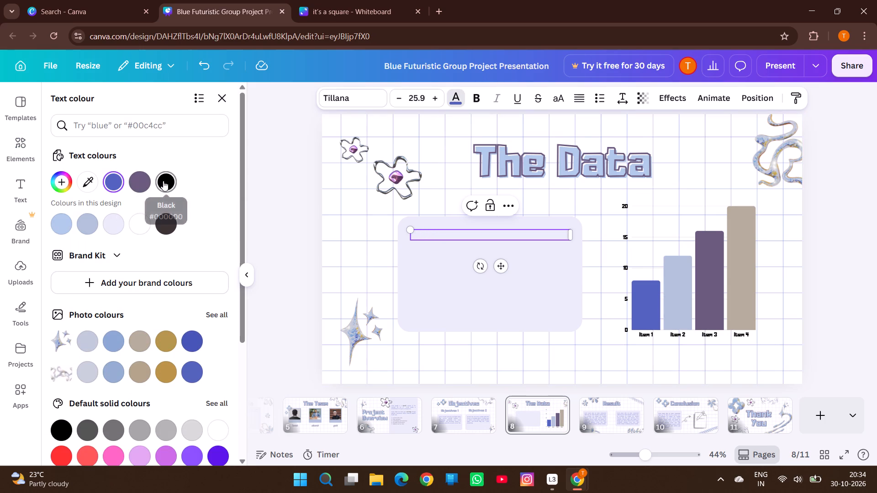
left_click(164, 181)
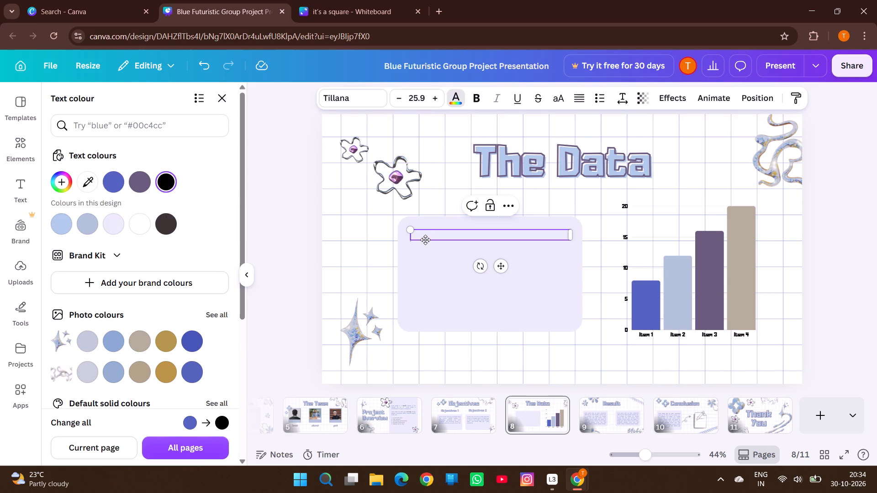
left_click(425, 240)
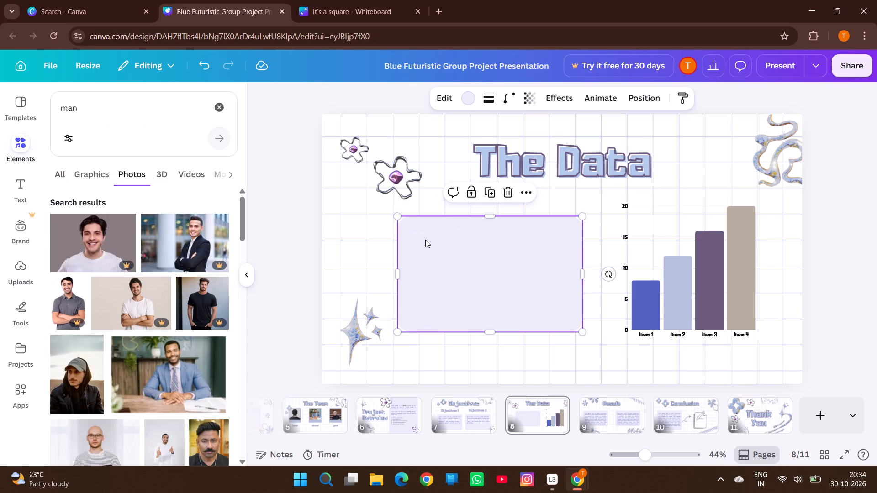
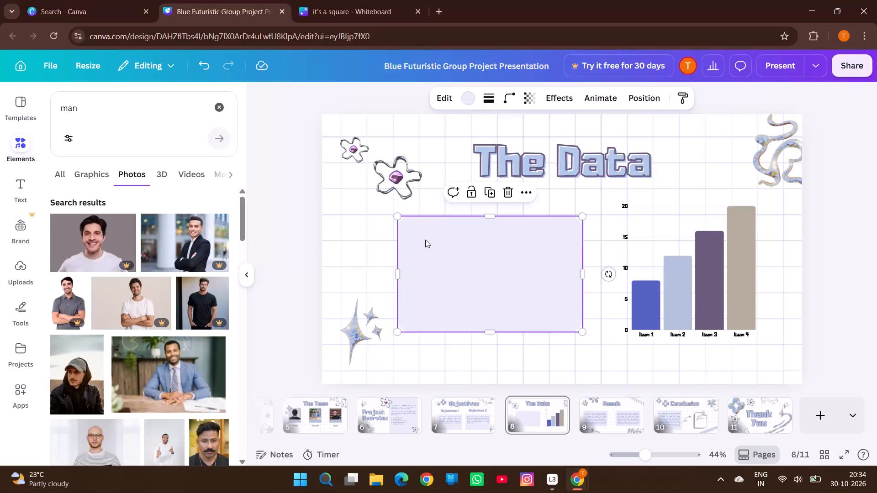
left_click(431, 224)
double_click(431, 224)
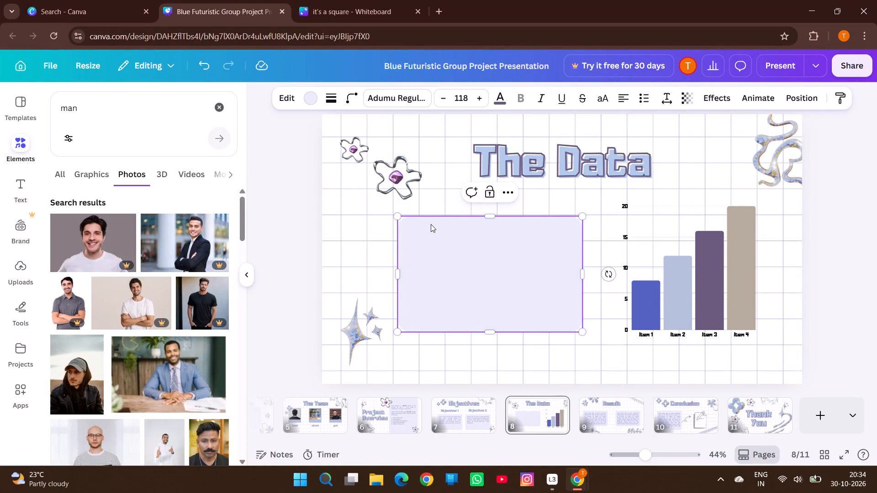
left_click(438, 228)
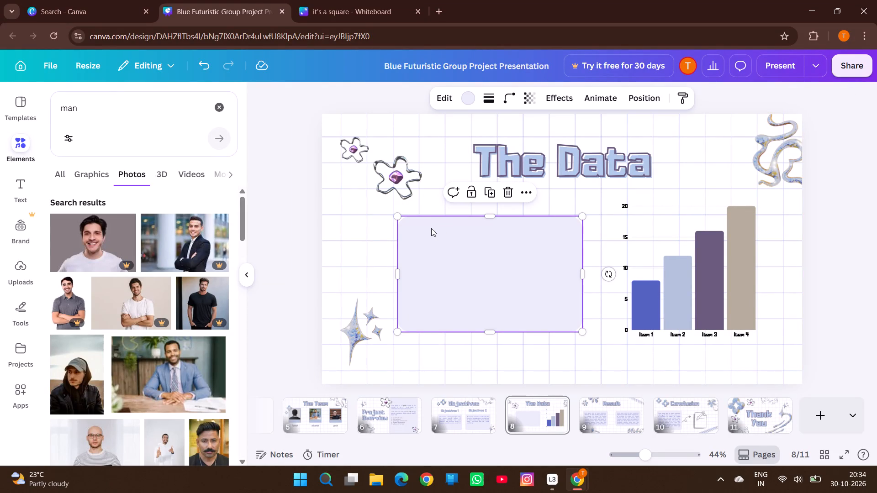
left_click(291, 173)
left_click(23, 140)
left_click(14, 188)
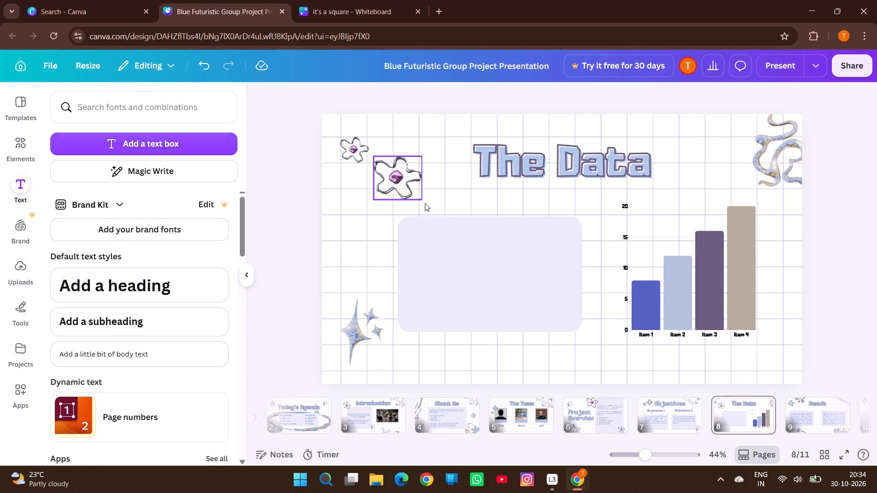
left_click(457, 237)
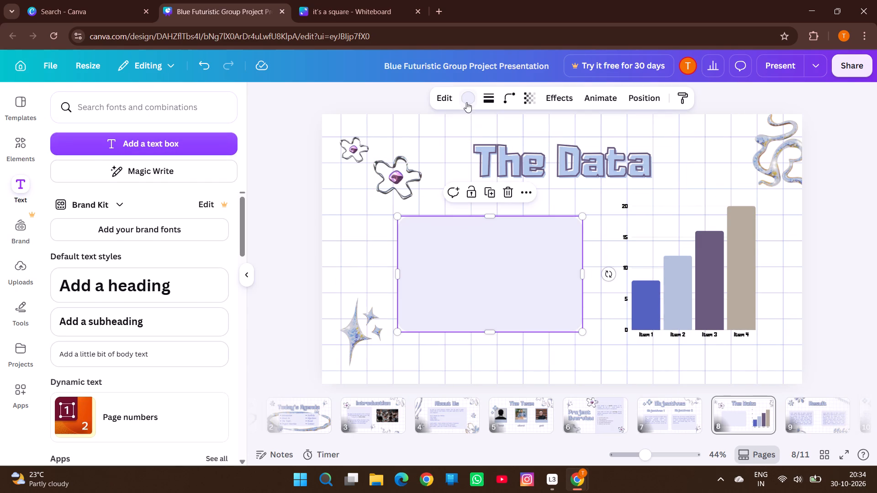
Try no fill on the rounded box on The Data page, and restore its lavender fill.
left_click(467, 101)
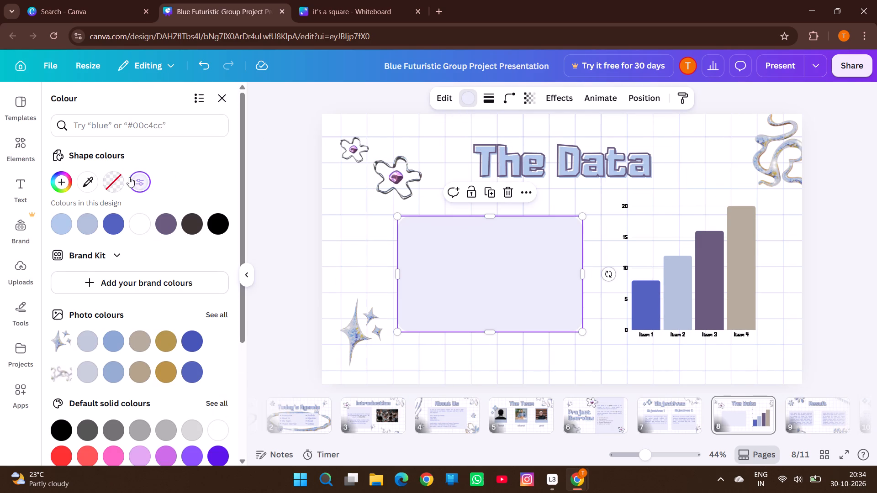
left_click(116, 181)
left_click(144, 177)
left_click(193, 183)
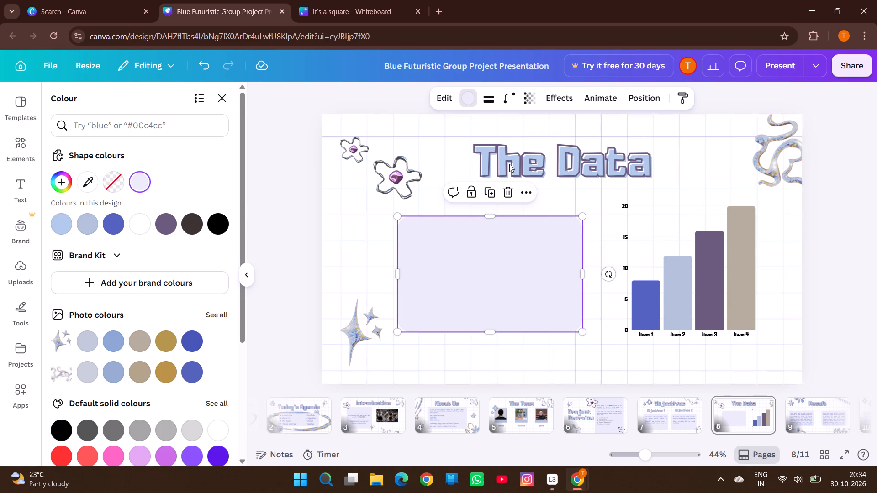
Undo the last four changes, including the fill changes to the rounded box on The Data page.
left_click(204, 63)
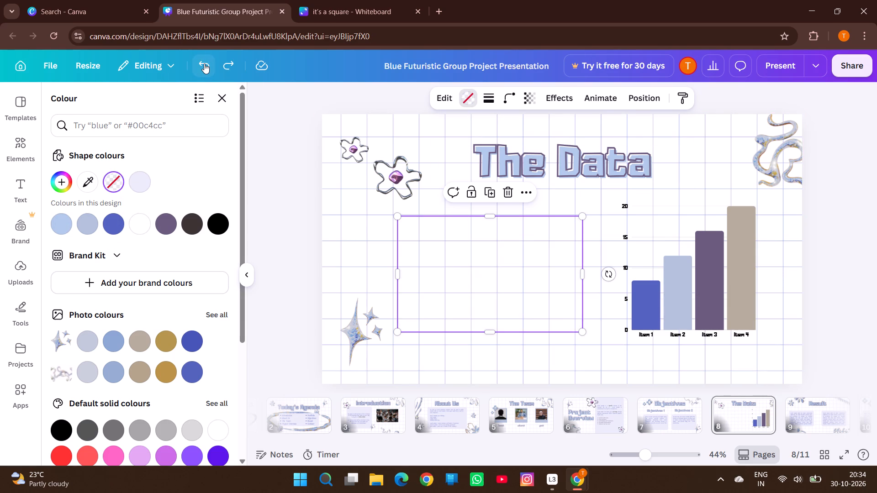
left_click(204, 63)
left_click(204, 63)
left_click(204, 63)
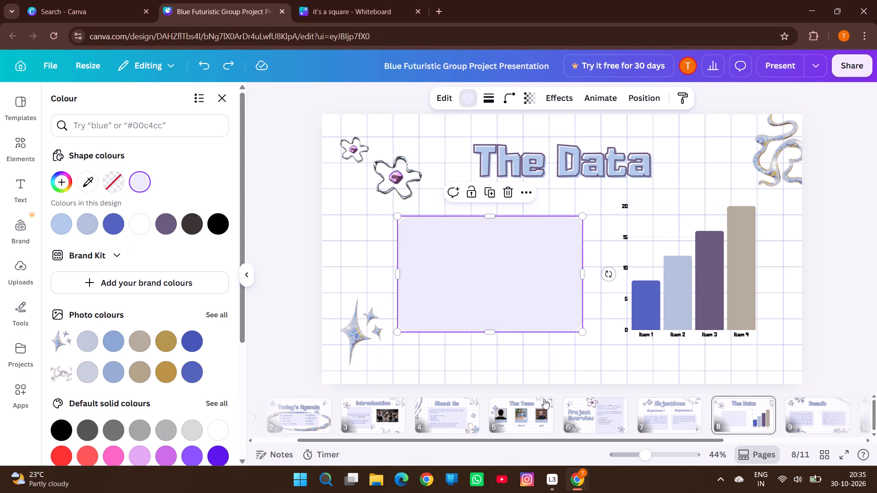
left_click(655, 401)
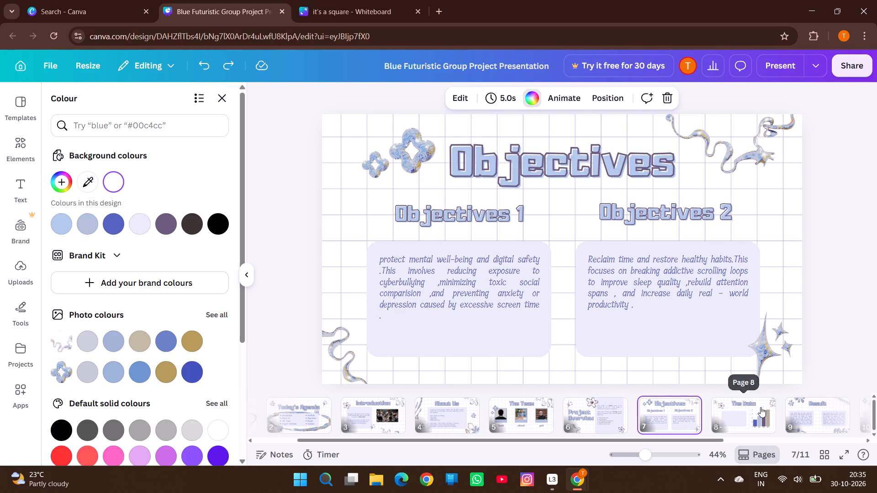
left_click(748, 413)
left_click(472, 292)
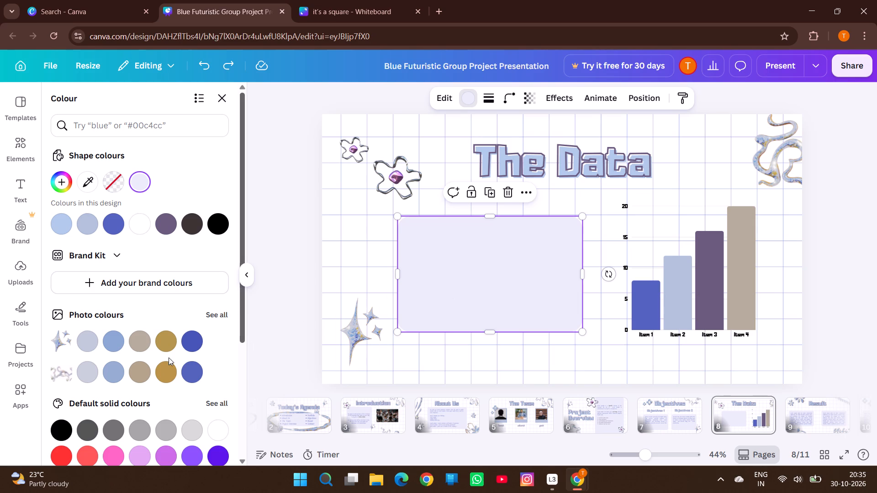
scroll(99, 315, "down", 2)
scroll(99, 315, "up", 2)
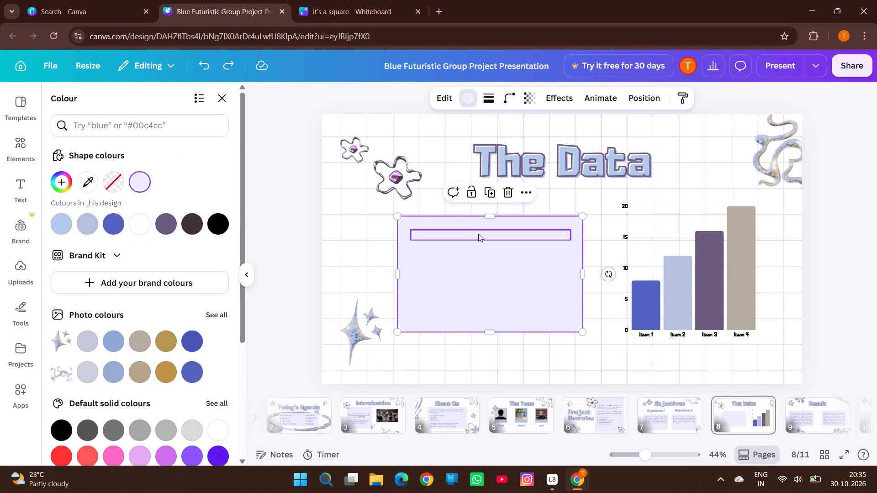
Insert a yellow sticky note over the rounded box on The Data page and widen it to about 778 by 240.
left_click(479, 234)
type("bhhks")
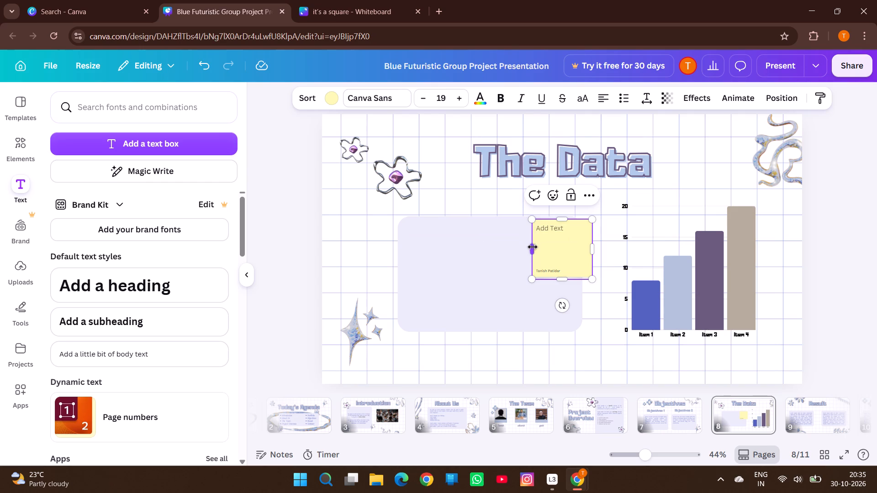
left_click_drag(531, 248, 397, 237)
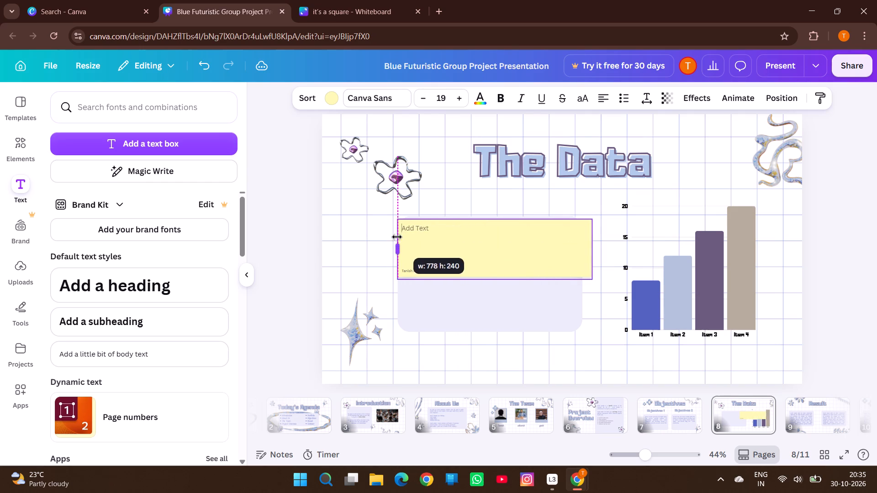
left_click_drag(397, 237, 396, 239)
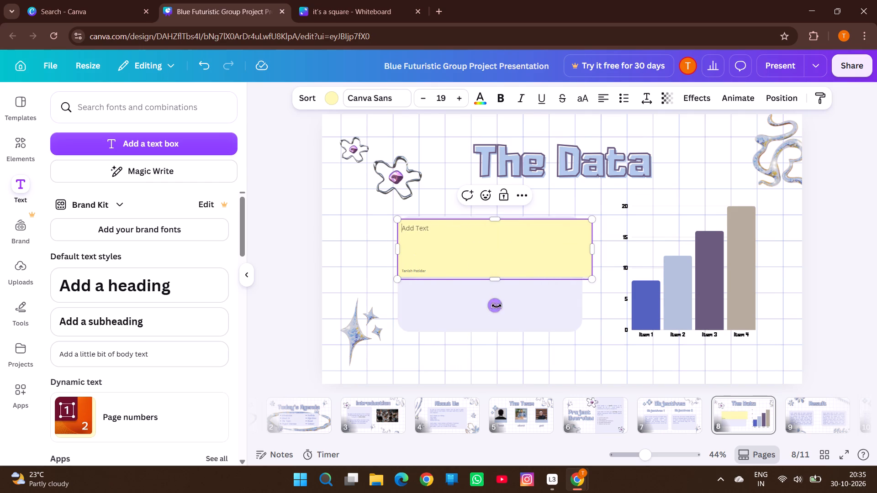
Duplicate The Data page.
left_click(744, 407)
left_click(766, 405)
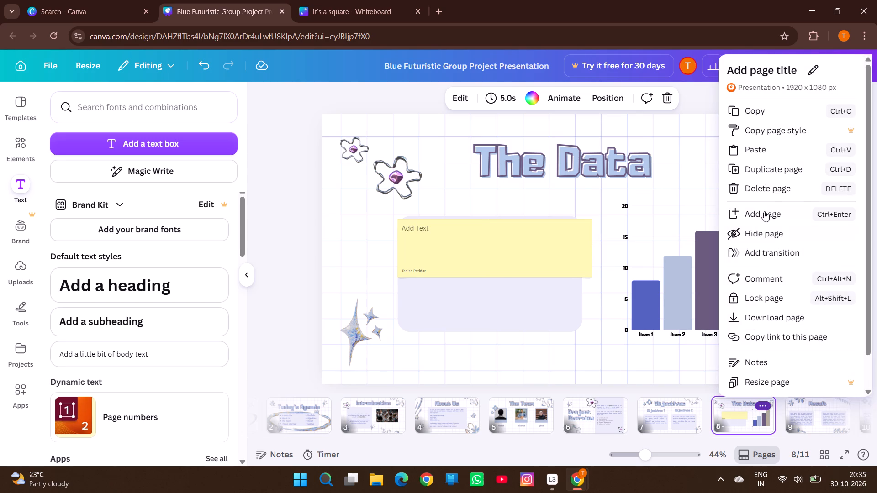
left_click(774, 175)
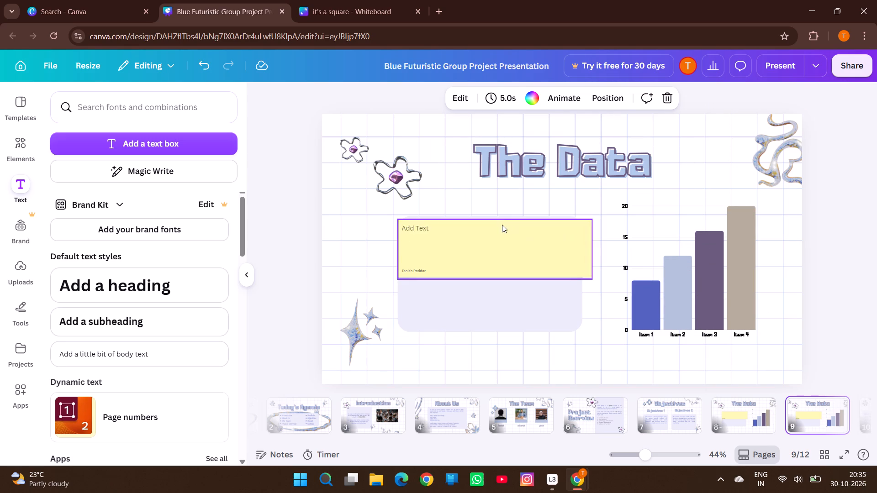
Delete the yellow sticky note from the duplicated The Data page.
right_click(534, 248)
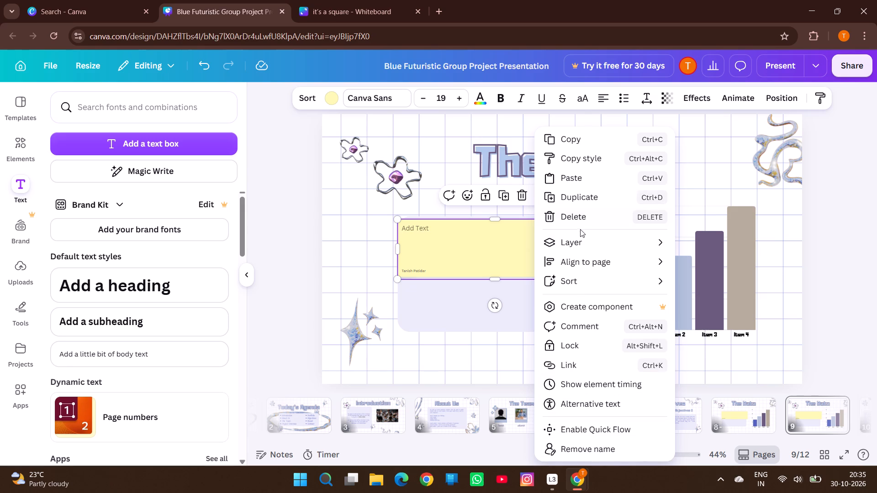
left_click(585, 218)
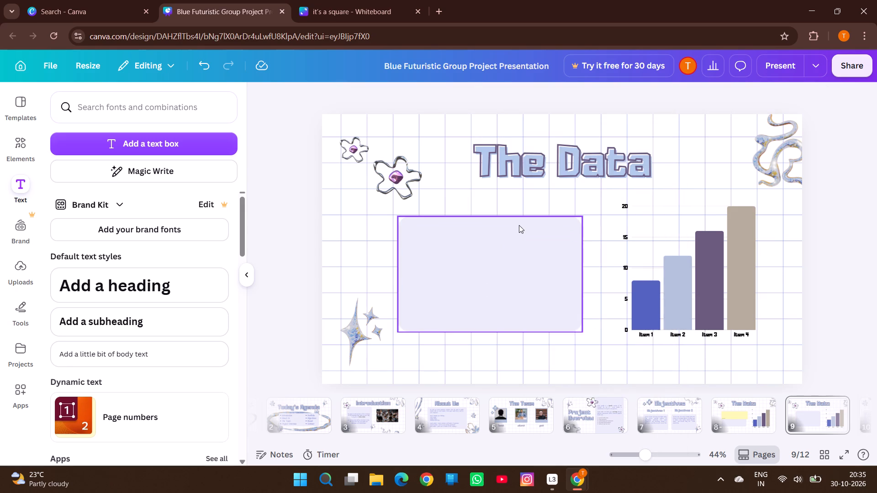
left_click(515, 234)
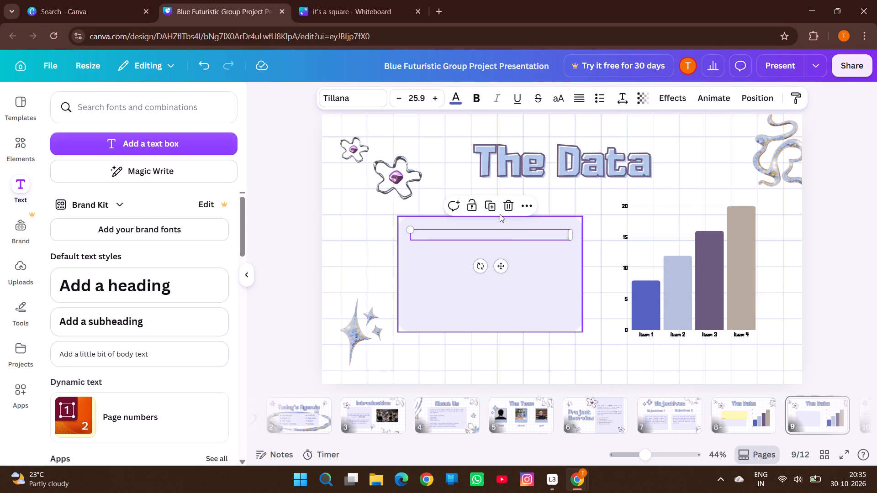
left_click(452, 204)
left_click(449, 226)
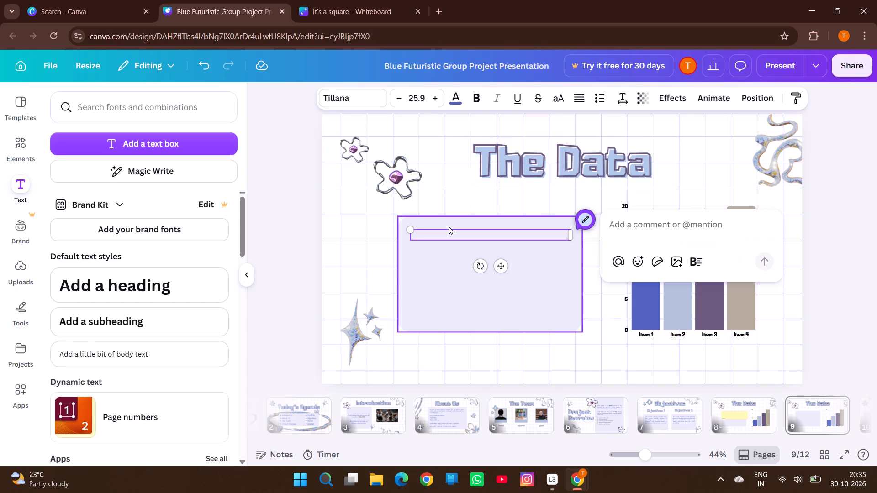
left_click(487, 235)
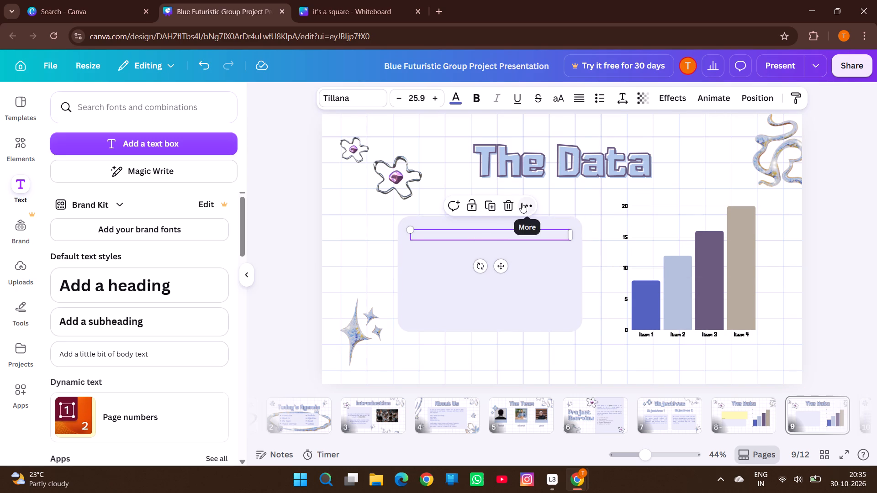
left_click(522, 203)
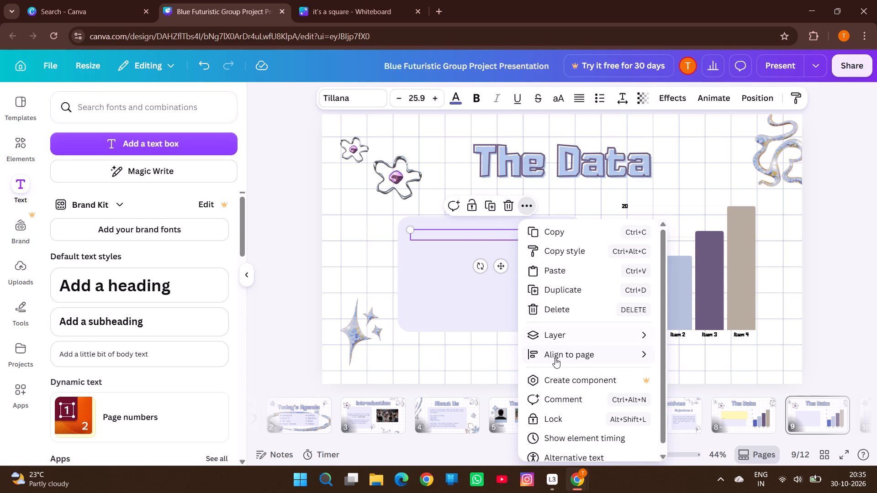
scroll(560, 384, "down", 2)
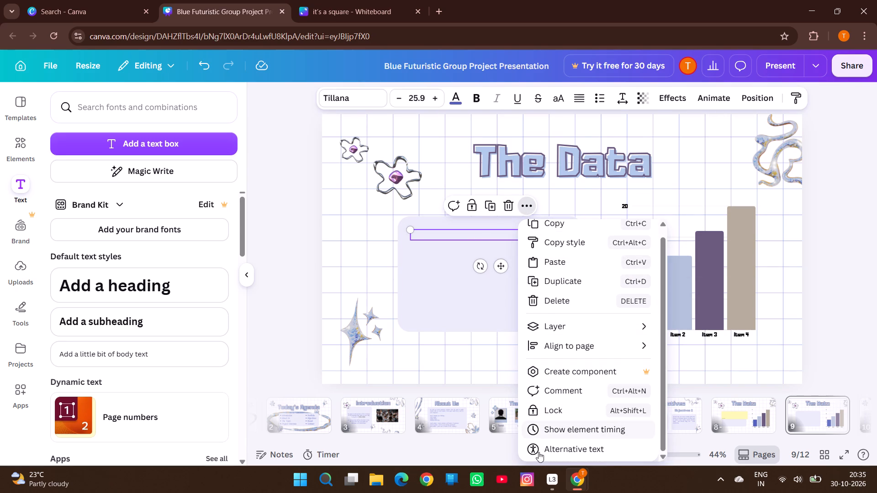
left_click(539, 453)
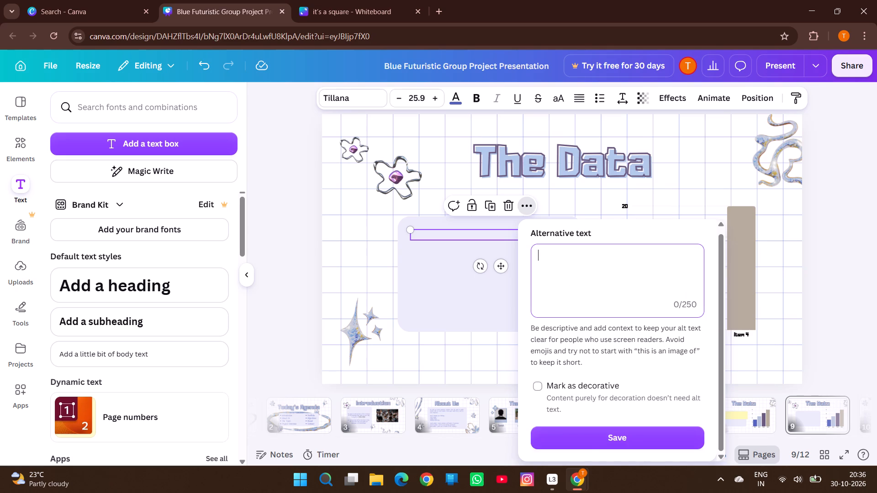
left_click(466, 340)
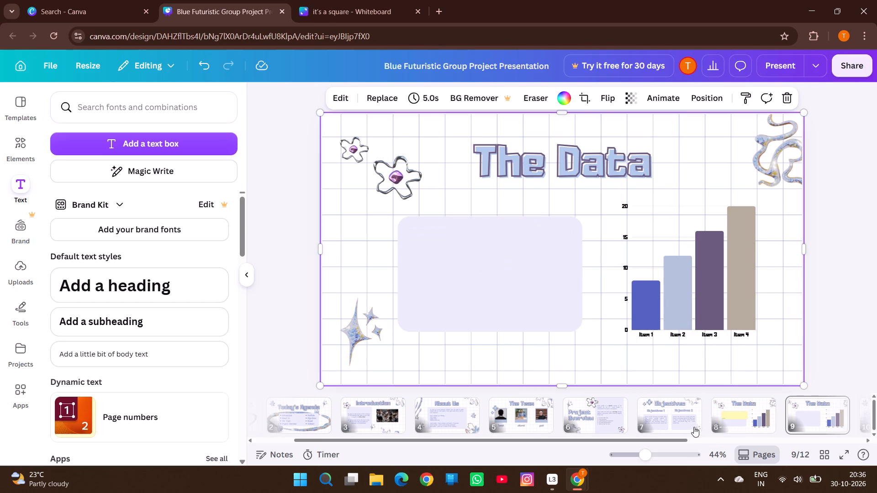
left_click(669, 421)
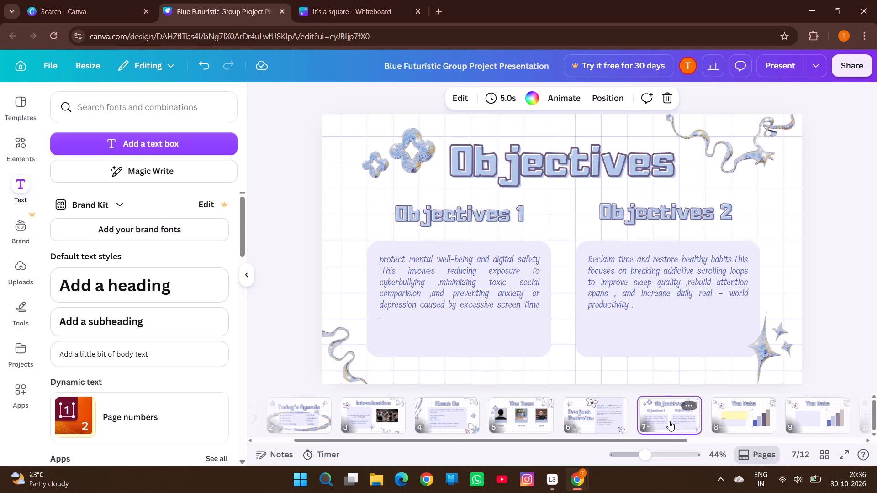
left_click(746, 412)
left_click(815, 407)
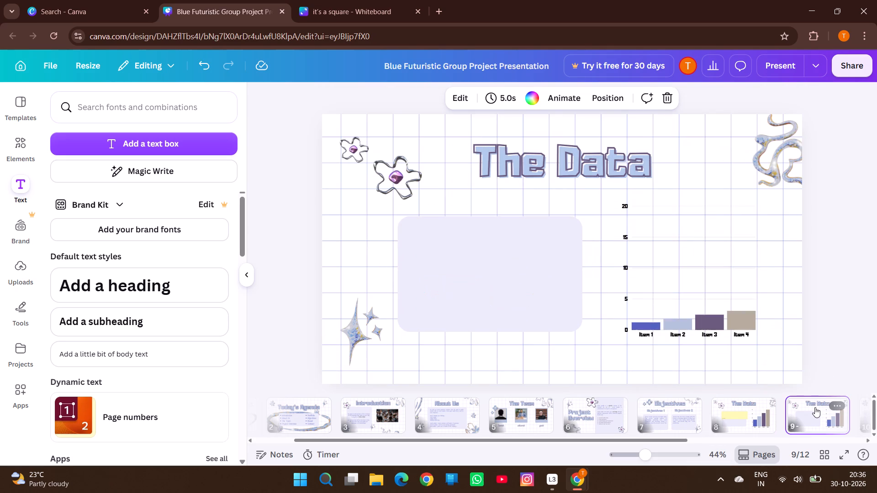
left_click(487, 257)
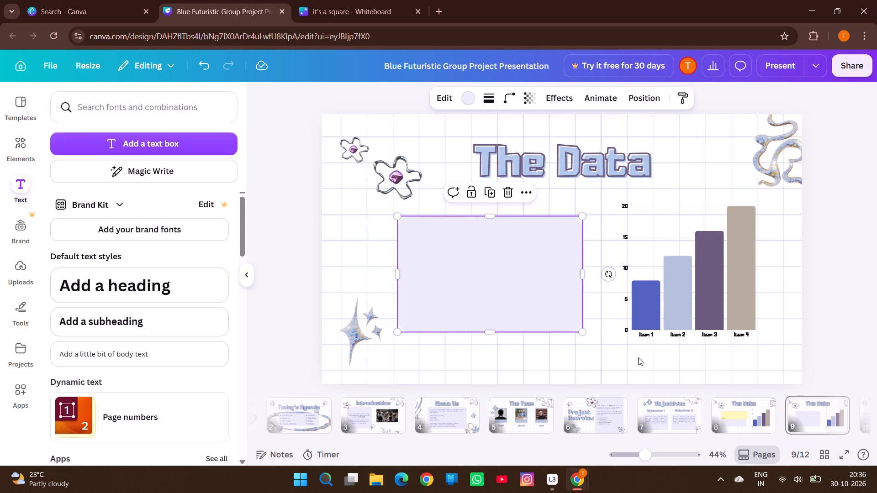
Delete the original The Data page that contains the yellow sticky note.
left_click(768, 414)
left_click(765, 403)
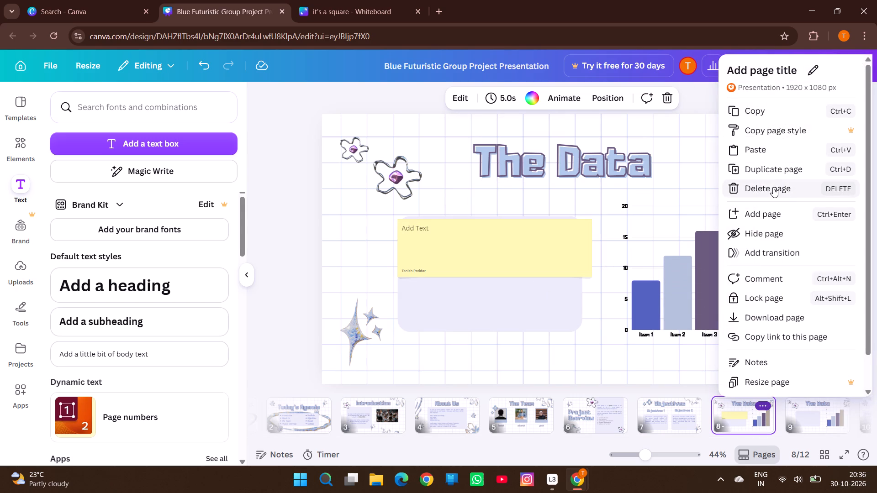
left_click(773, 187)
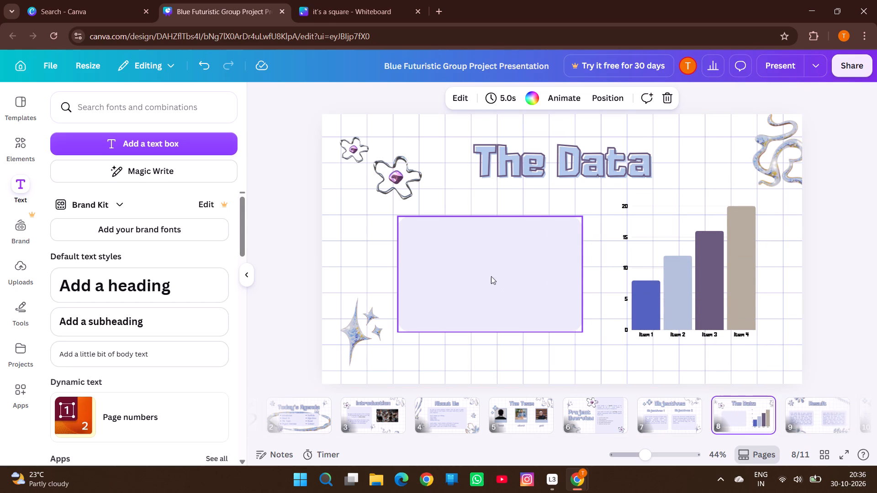
Add a new text box to The Data page.
left_click(487, 253)
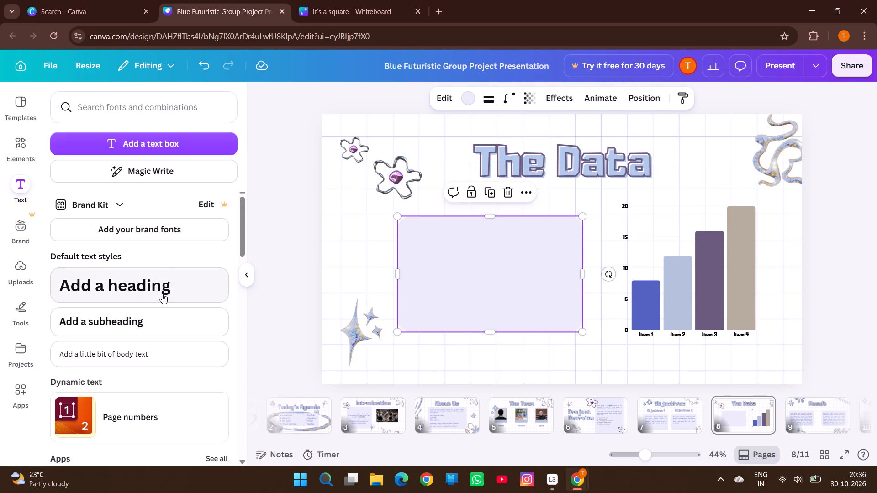
scroll(135, 296, "up", 2)
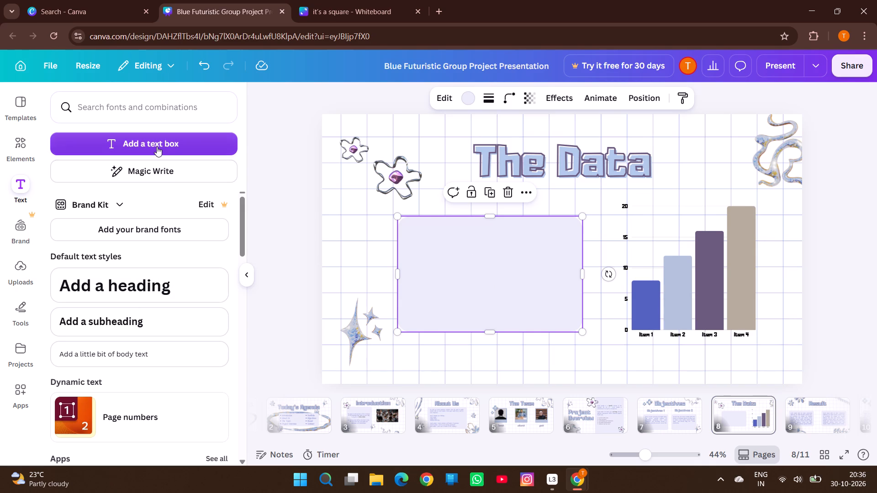
left_click(157, 147)
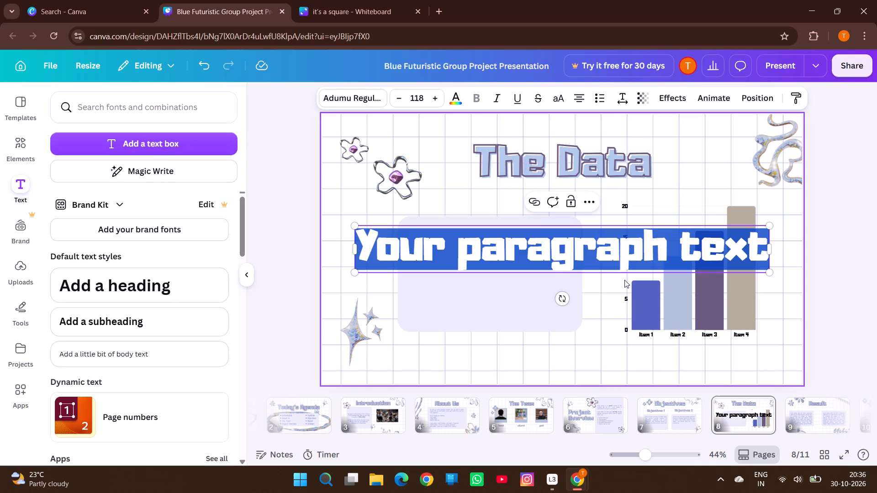
Shrink the new paragraph text to font size 22.7 and widen its box to about the width of the lavender panel.
left_click_drag(771, 269, 685, 258)
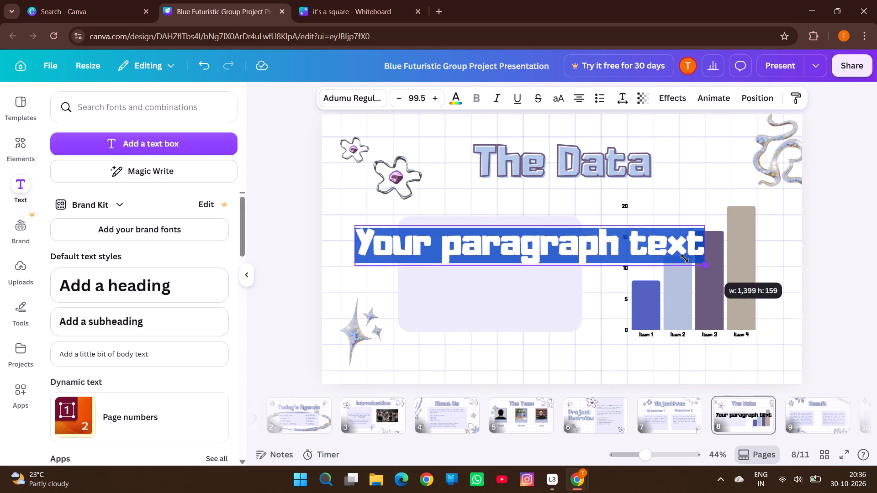
left_click_drag(685, 258, 491, 263)
left_click_drag(437, 234, 464, 235)
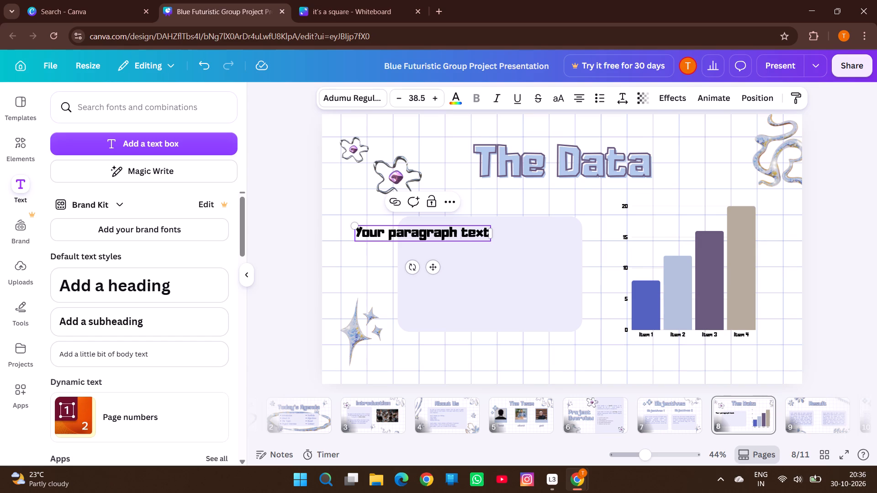
left_click_drag(464, 235, 466, 236)
left_click_drag(353, 224, 411, 228)
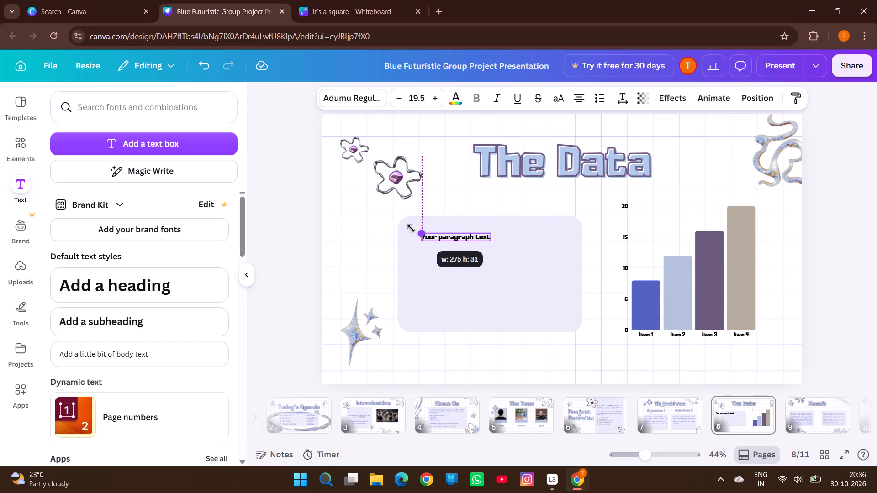
left_click_drag(411, 228, 406, 220)
left_click_drag(491, 236, 580, 228)
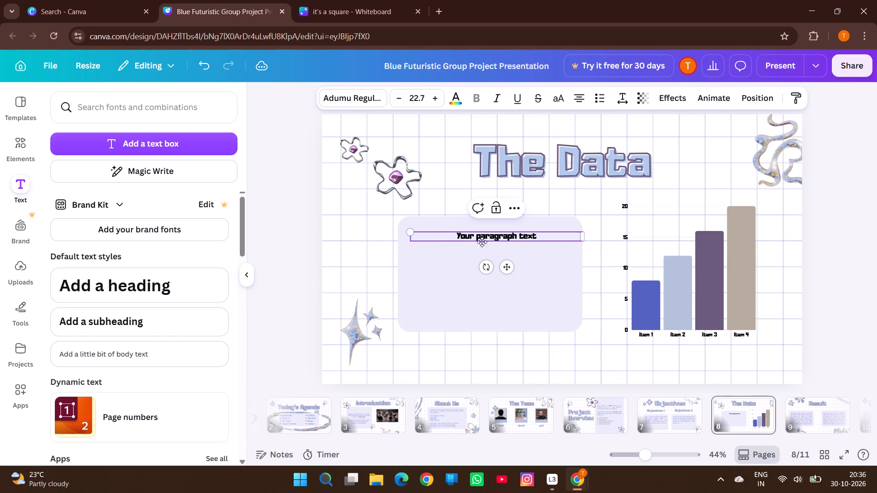
Position the paragraph text box just inside the upper edge of the lavender panel on The Data page.
left_click_drag(488, 240, 489, 256)
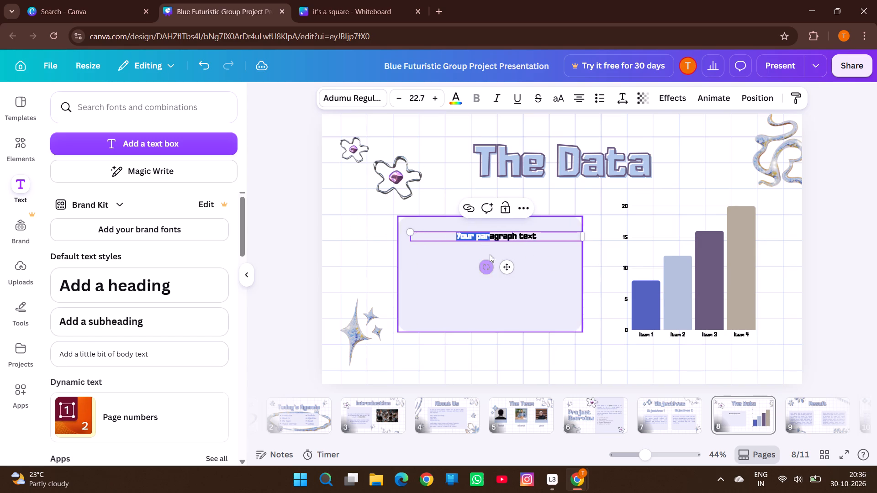
left_click_drag(495, 241, 492, 241)
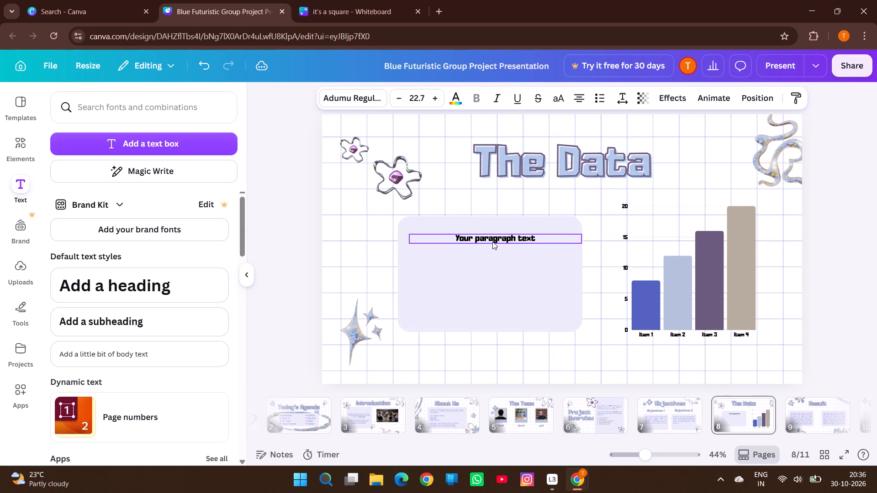
left_click_drag(492, 241, 490, 226)
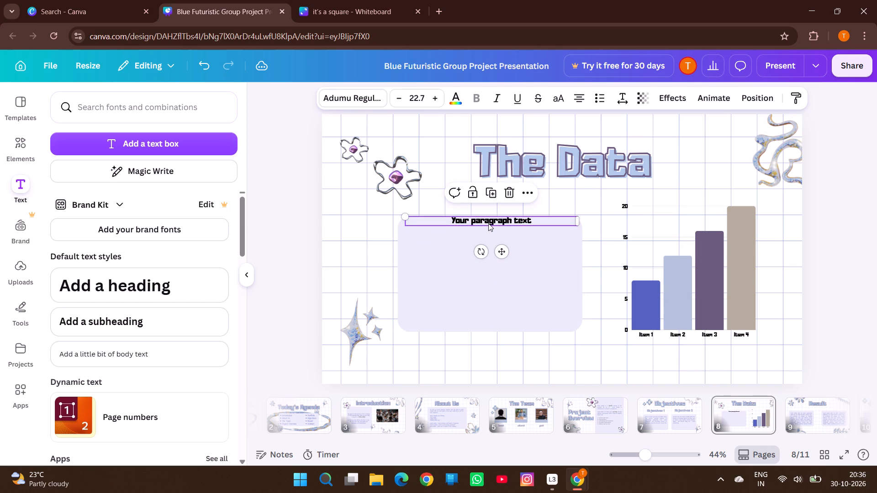
left_click_drag(501, 247, 501, 266)
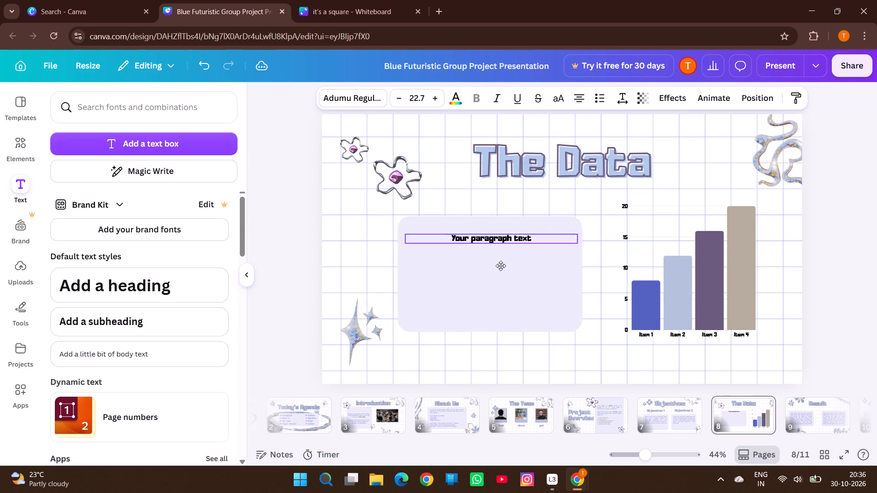
left_click_drag(501, 266, 501, 264)
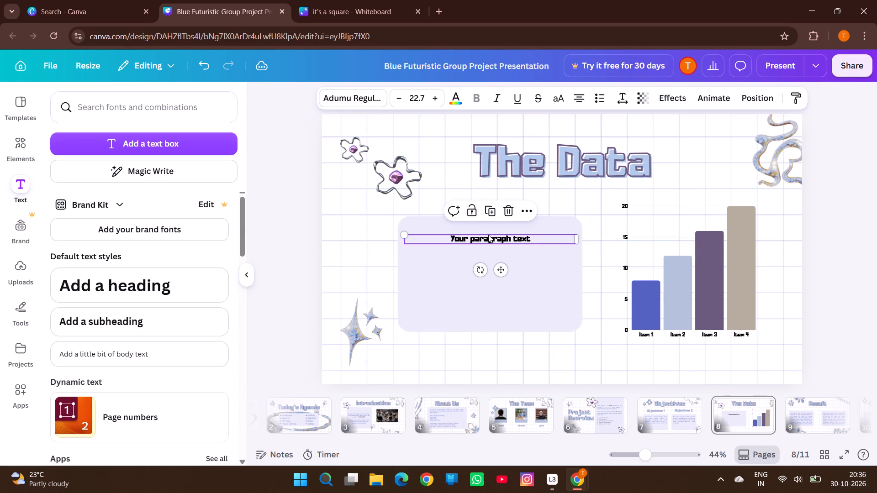
left_click(405, 233)
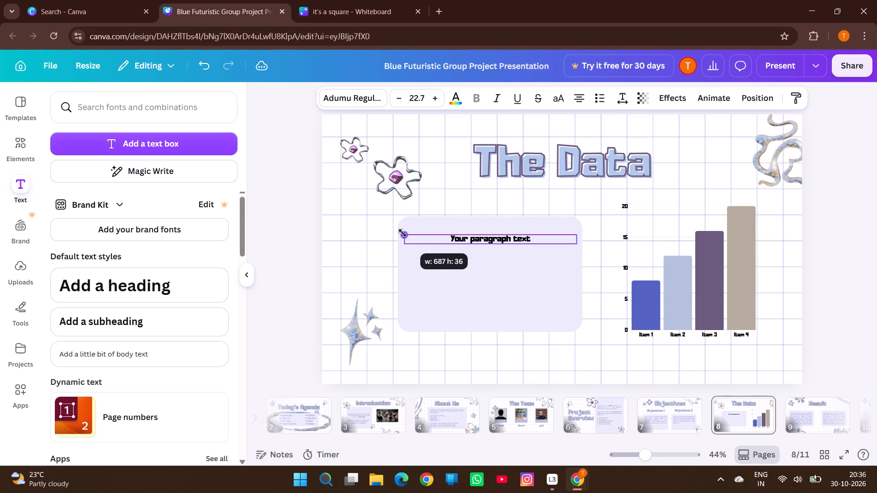
Add a body text box directly below the paragraph text in the lavender panel.
scroll(154, 389, "down", 1)
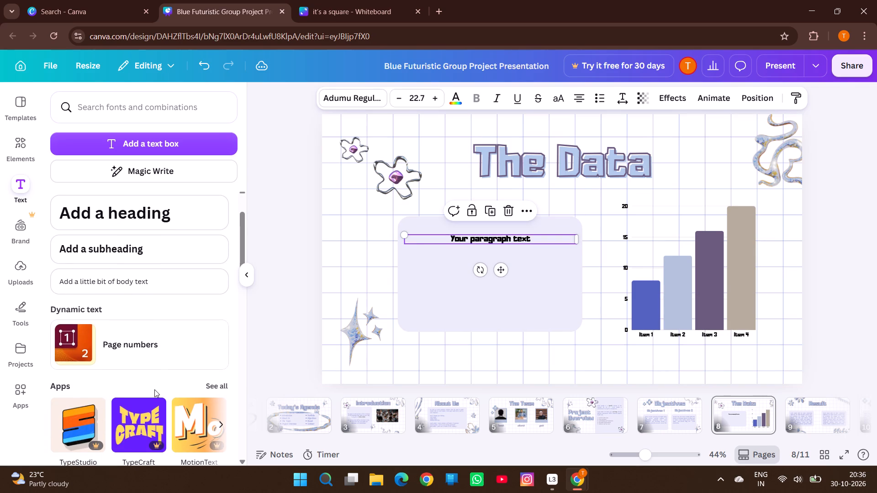
scroll(154, 389, "down", 1)
left_click(145, 288)
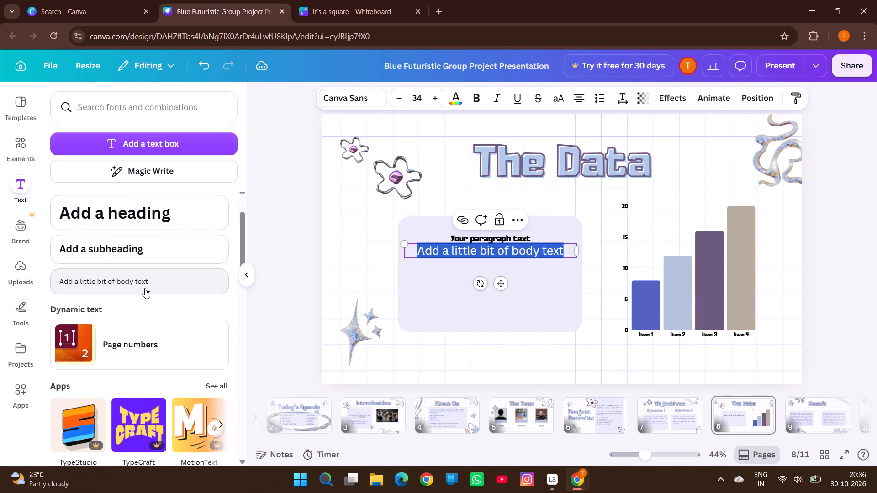
left_click_drag(490, 257, 486, 275)
left_click_drag(496, 244, 485, 259)
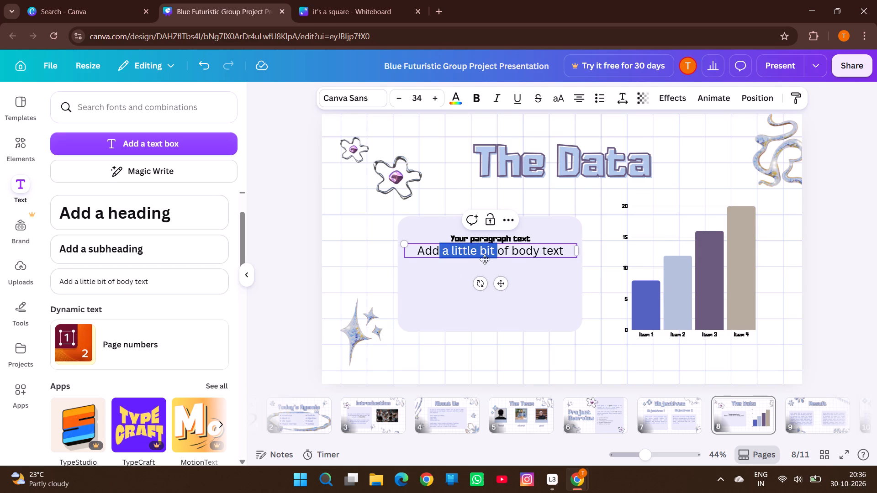
left_click_drag(485, 259, 482, 263)
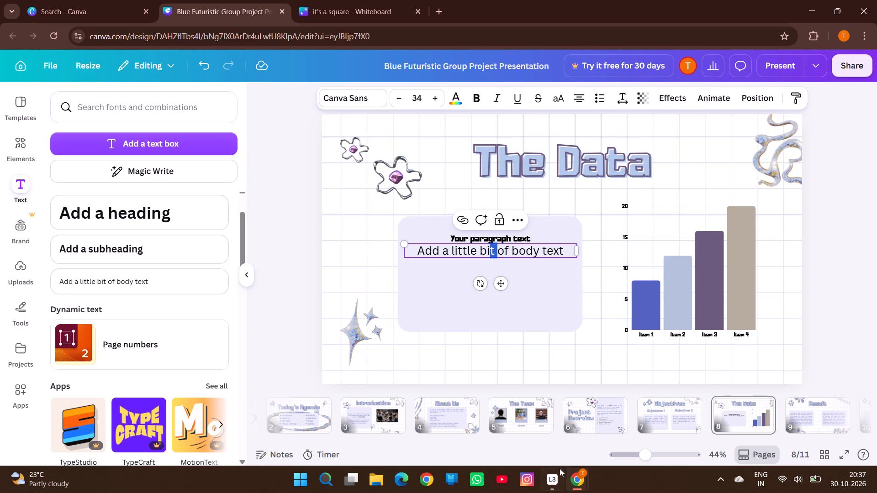
Switch to Loggy3 and stop the session recording.
left_click(551, 478)
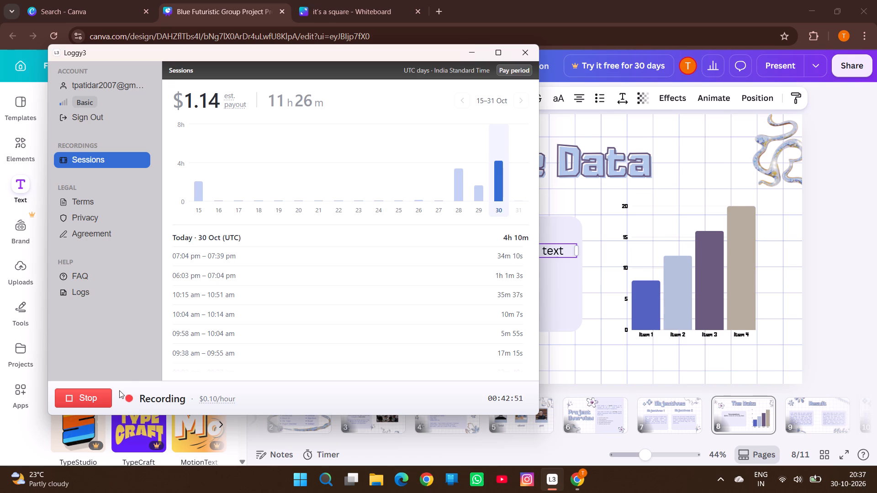
left_click(95, 395)
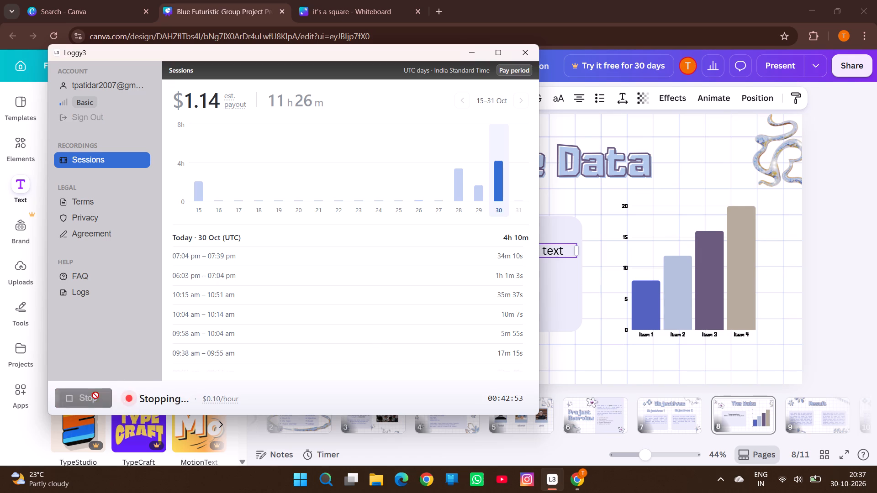
Return to the presentation in Chrome and close the browser window.
left_click(594, 336)
left_click(865, 14)
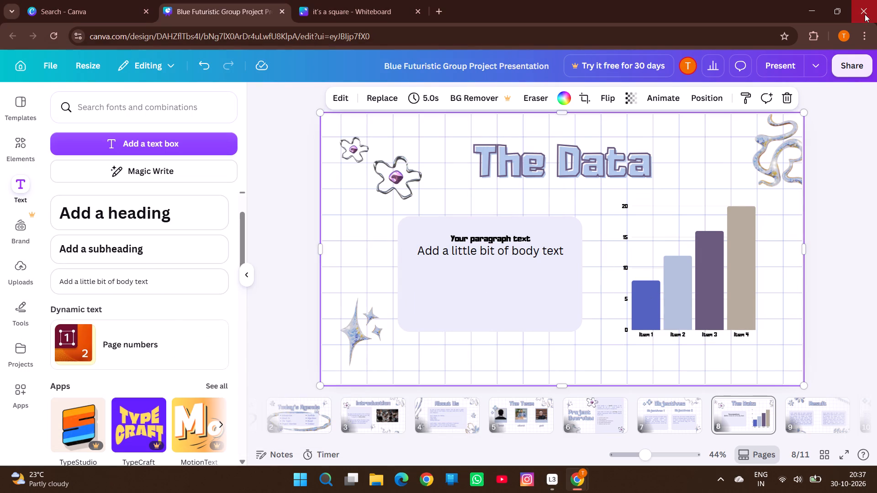